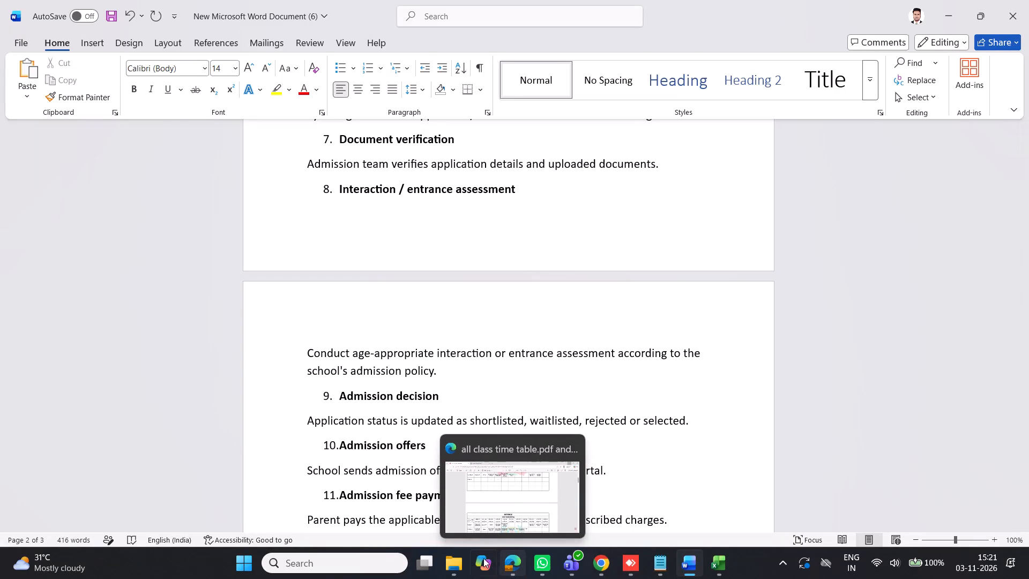
Insert an empty paragraph after the Parent registration description, above the Online application form heading.
scroll(500, 370, up, 11)
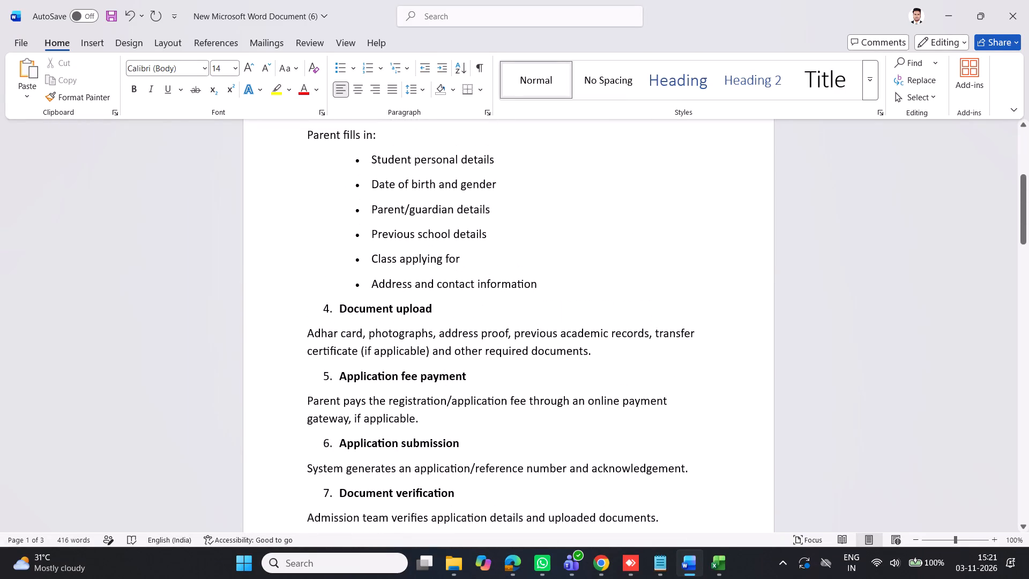
scroll(499, 369, up, 15)
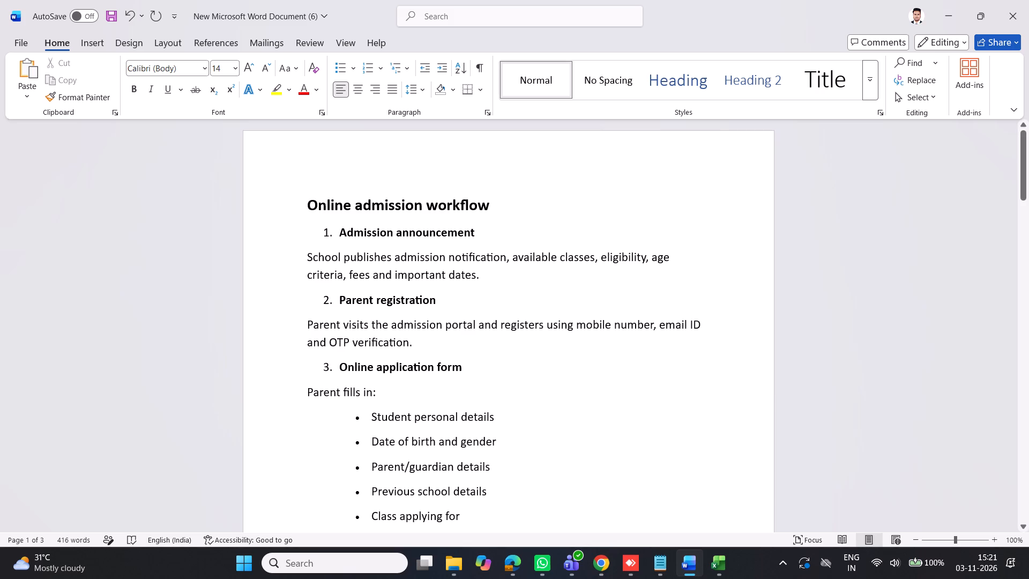
click(418, 346)
key(Return)
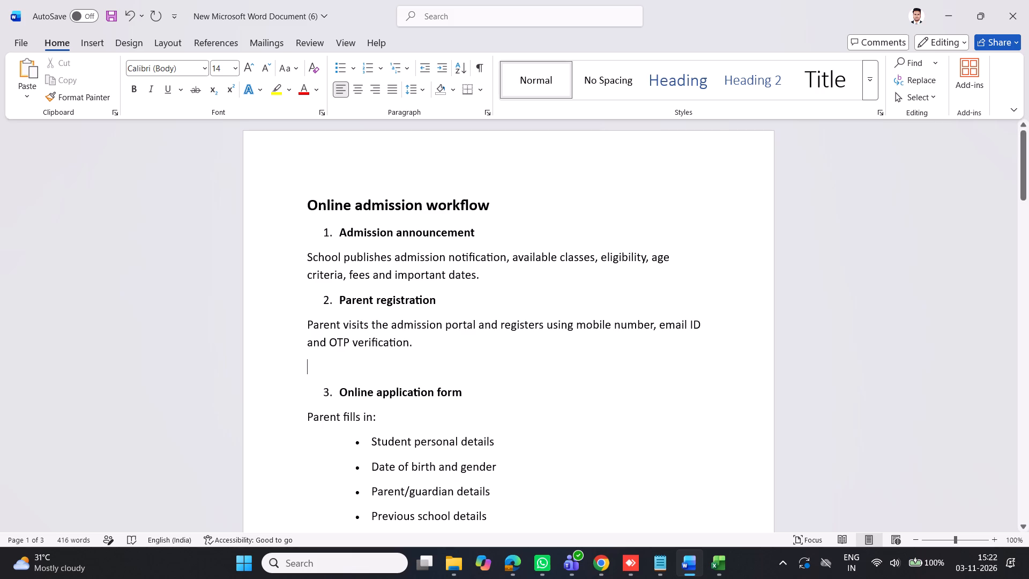
Add an indented unnumbered line followed by an empty numbered item directly below the Parent registration heading.
click(438, 301)
key(Return)
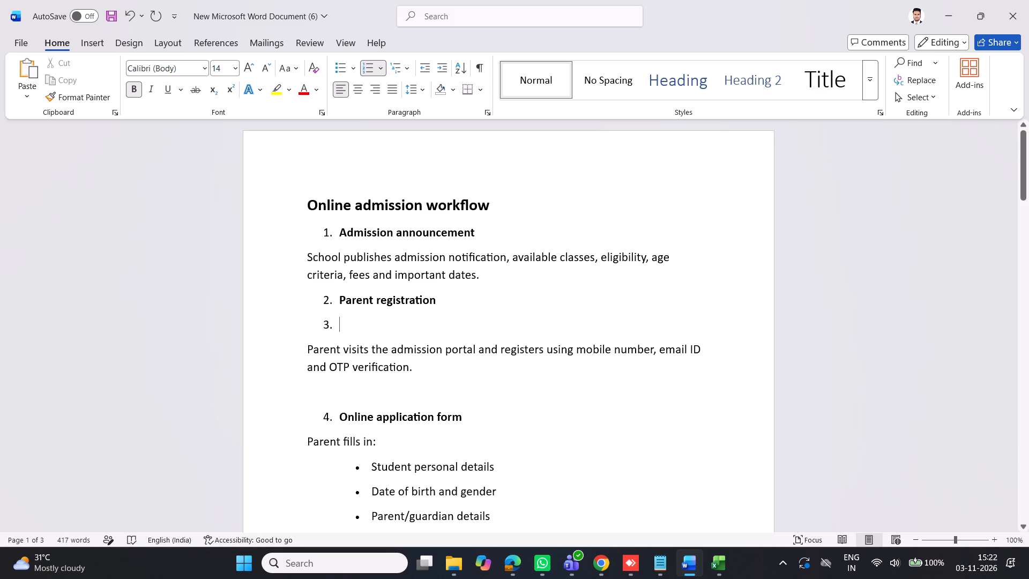
key(Return)
key(ctrl+z)
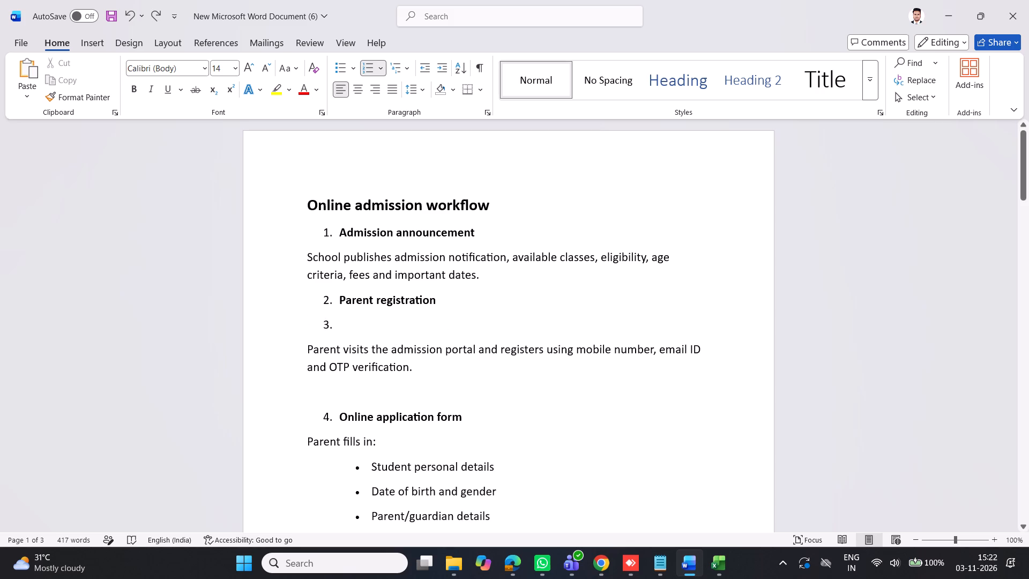
click(444, 300)
key(Return)
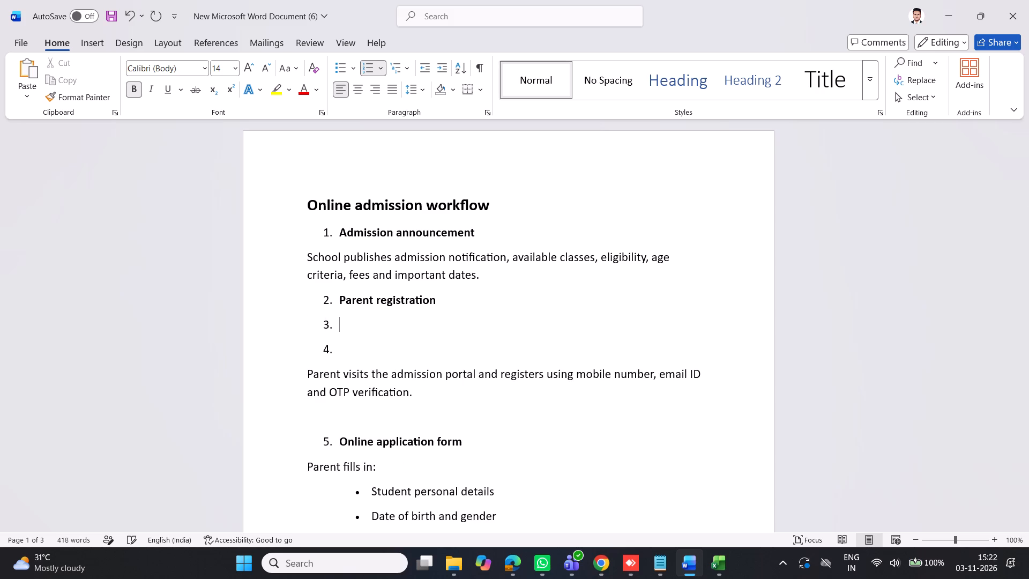
key(BackSpace)
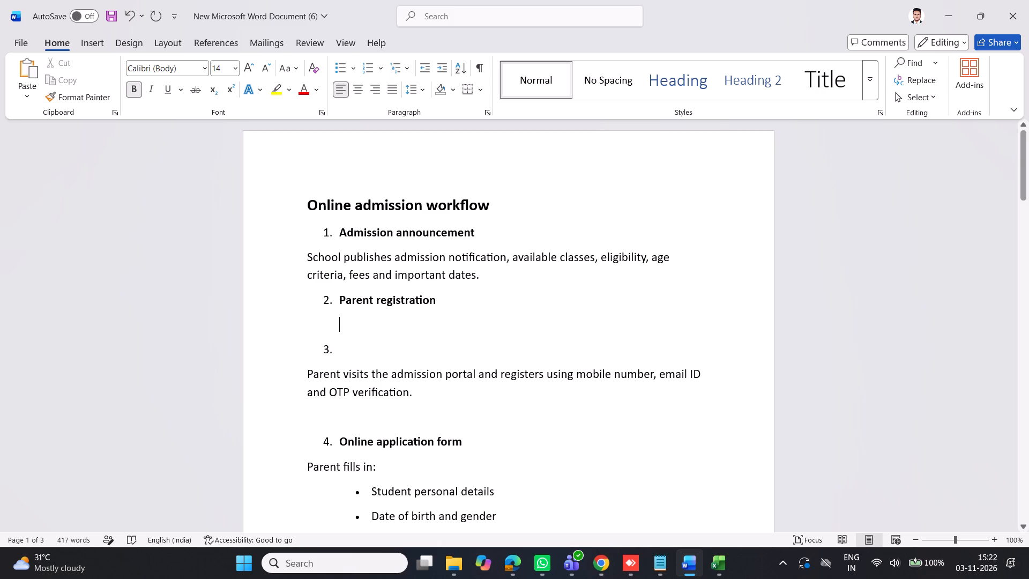
Move the Parent registration description into the indented line under its heading, without a number or an extra blank line.
drag(414, 392, 299, 378)
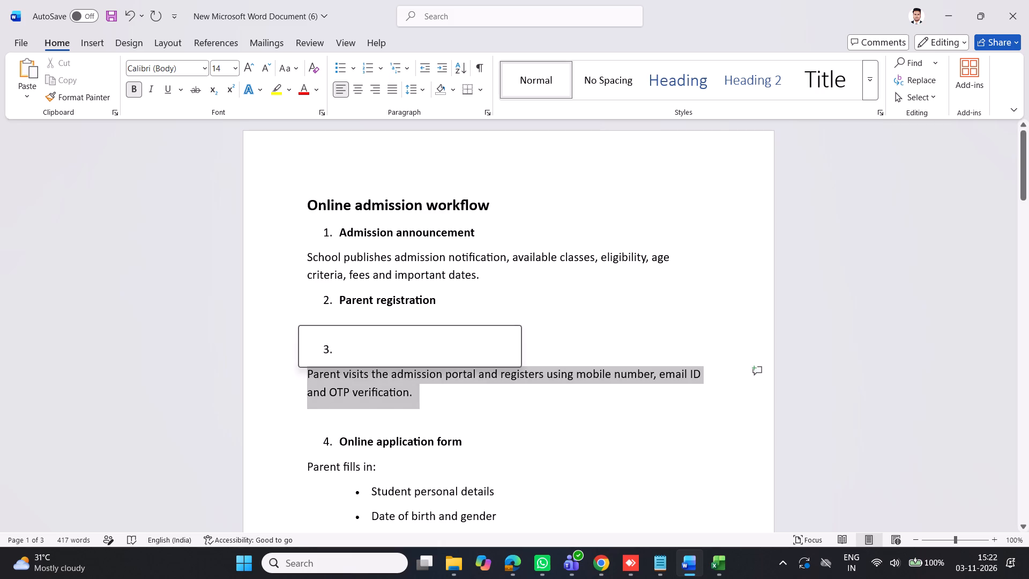
key(ctrl+x)
click(340, 321)
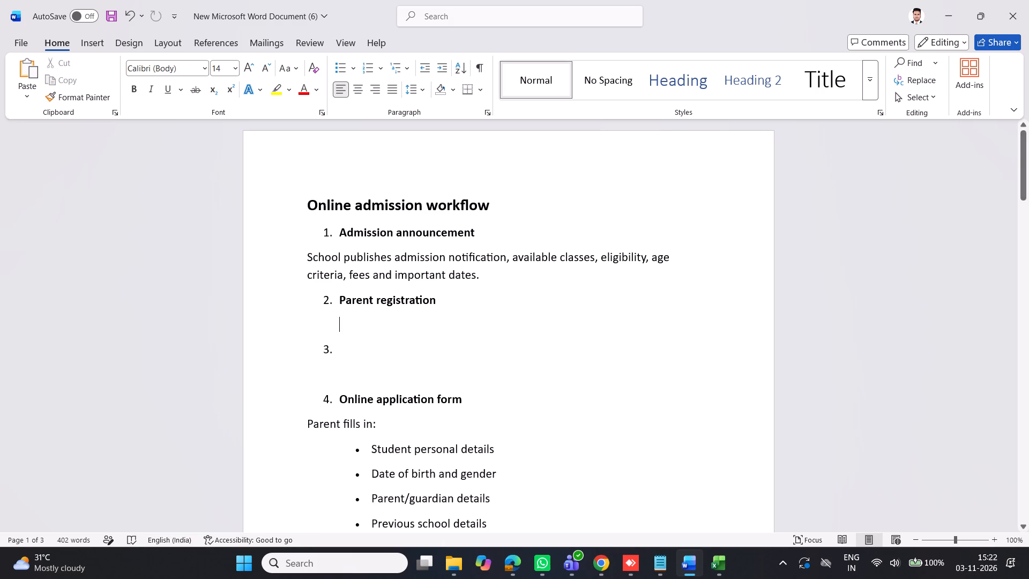
key(ctrl+v)
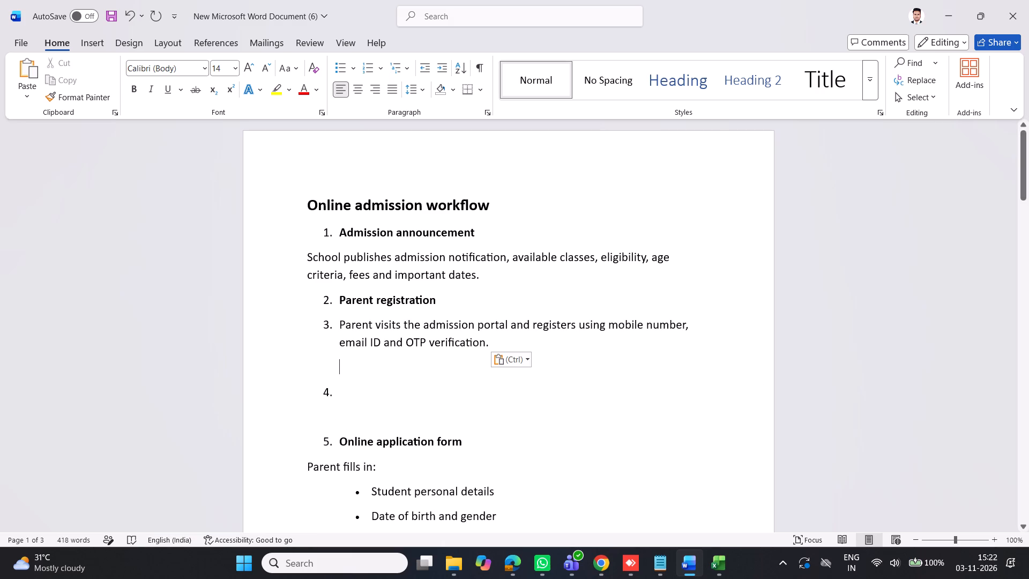
click(339, 325)
key(BackSpace)
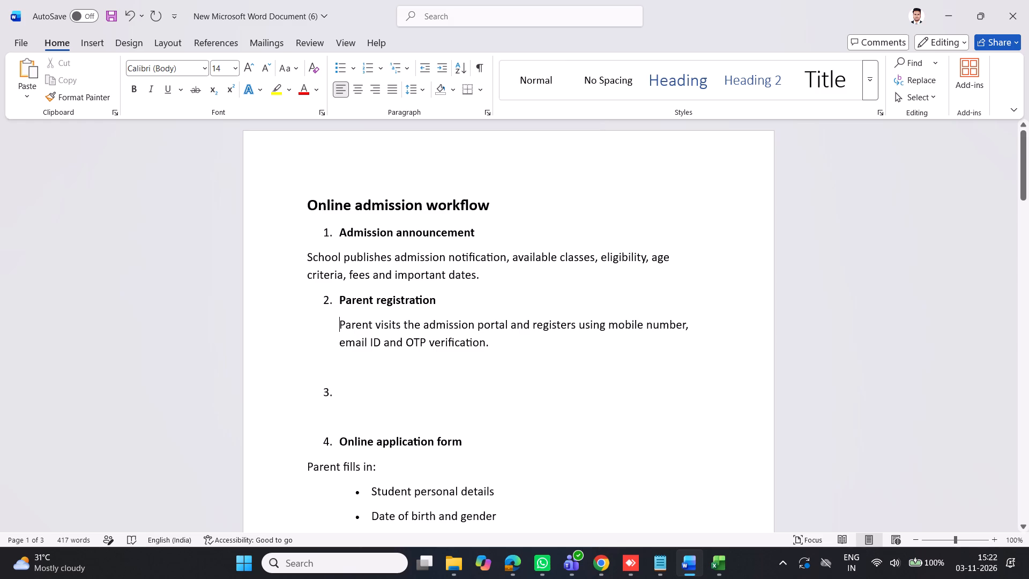
click(347, 394)
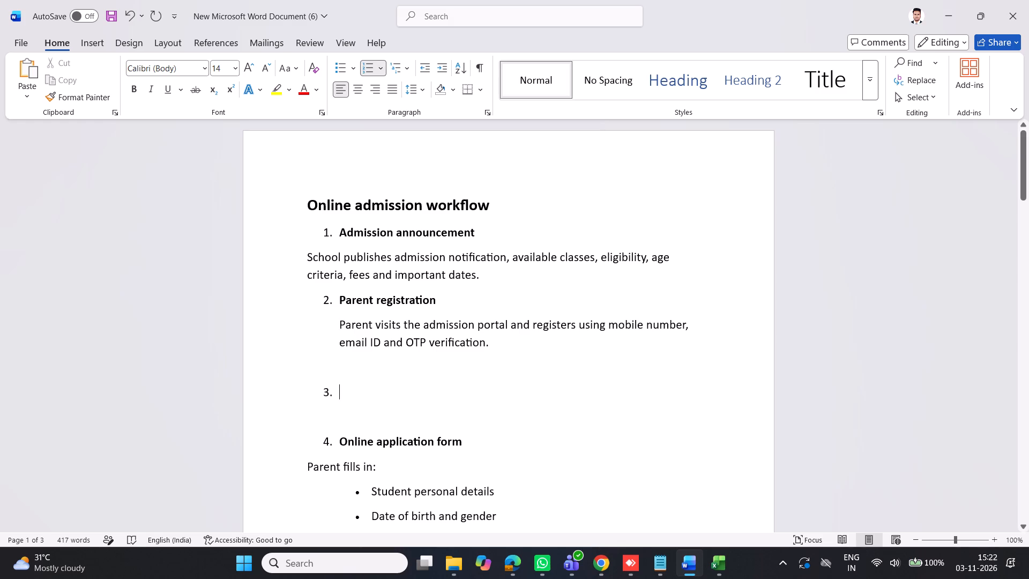
click(337, 364)
key(BackSpace)
key(BackSpace)
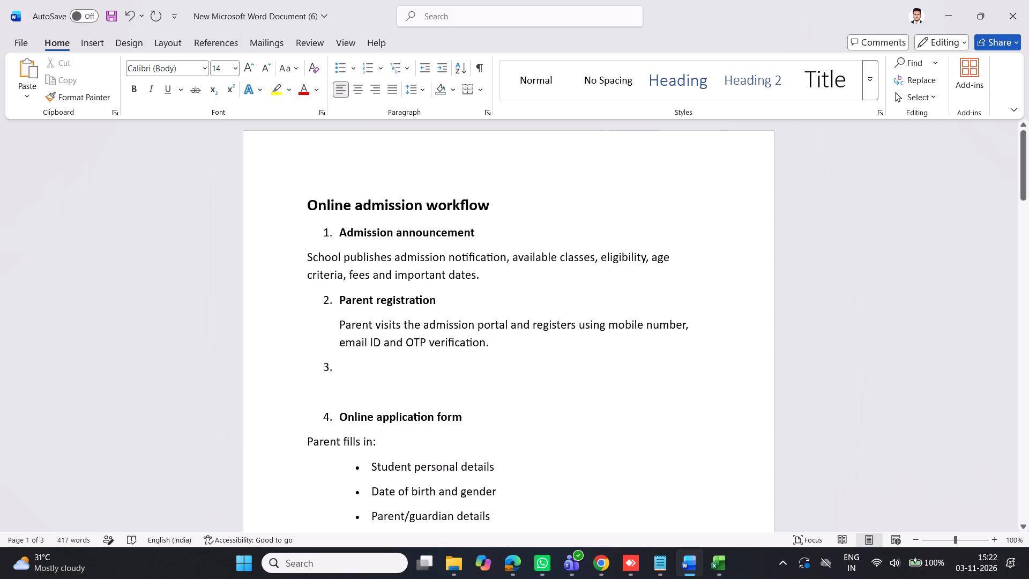
Enter "Notices" as the text of the empty third numbered item.
click(356, 370)
click(335, 384)
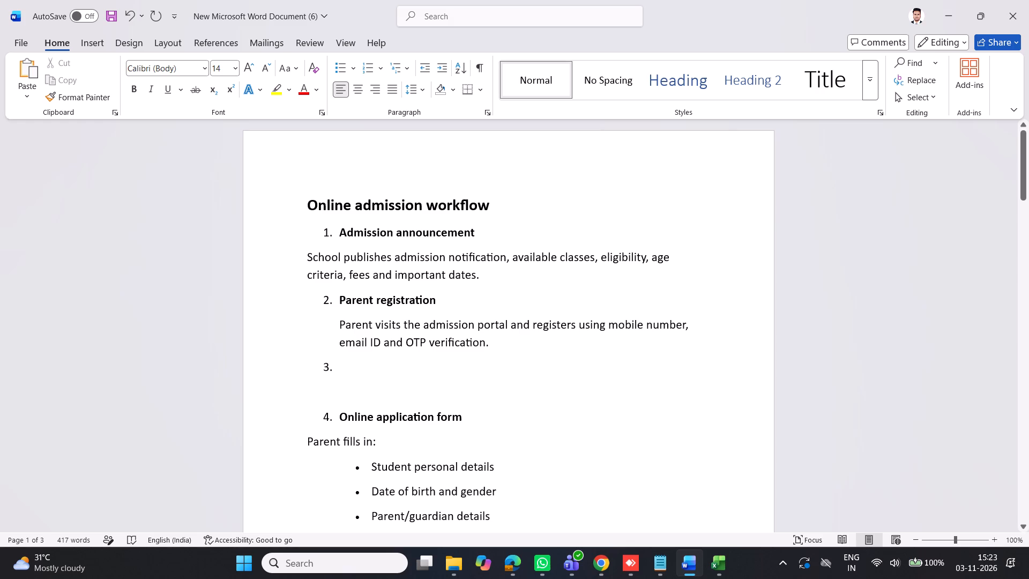
click(342, 367)
key(n)
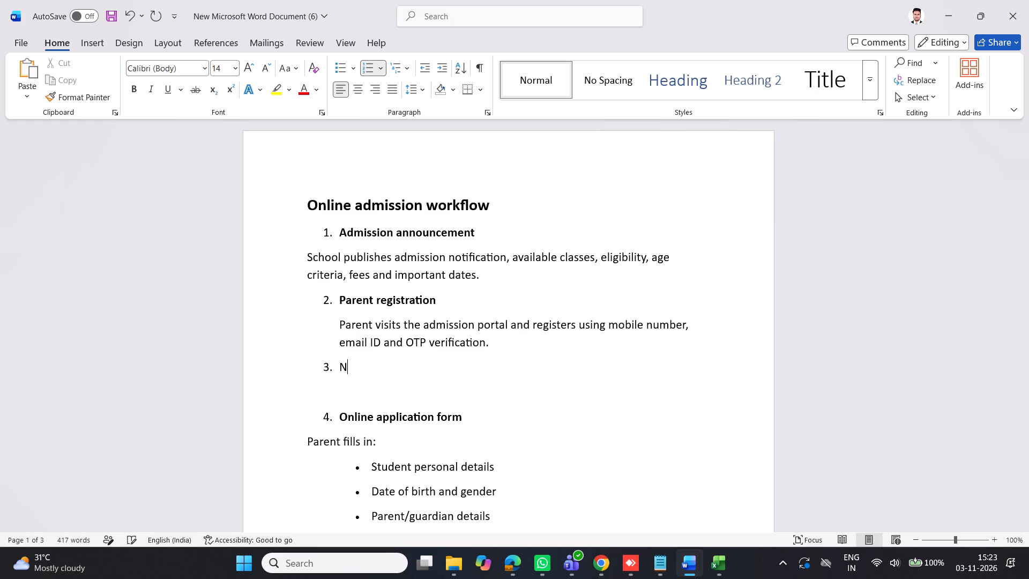
text(otish)
key(backslash)
key(BackSpace)
key(BackSpace)
key(BackSpace)
key(s)
key(BackSpace)
key(BackSpace)
key(BackSpace)
text(ties)
key(space)
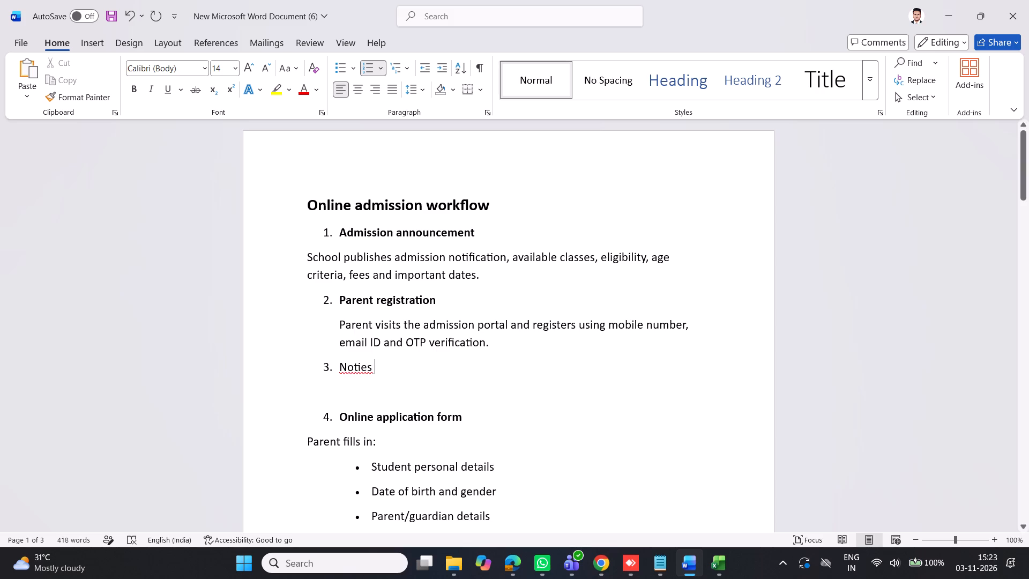
right_click(354, 367)
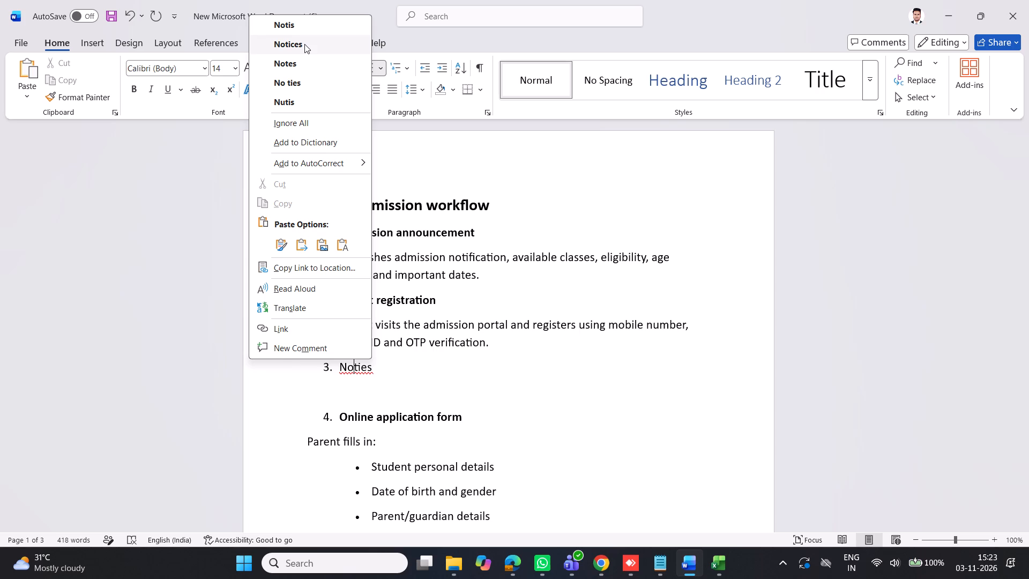
click(304, 47)
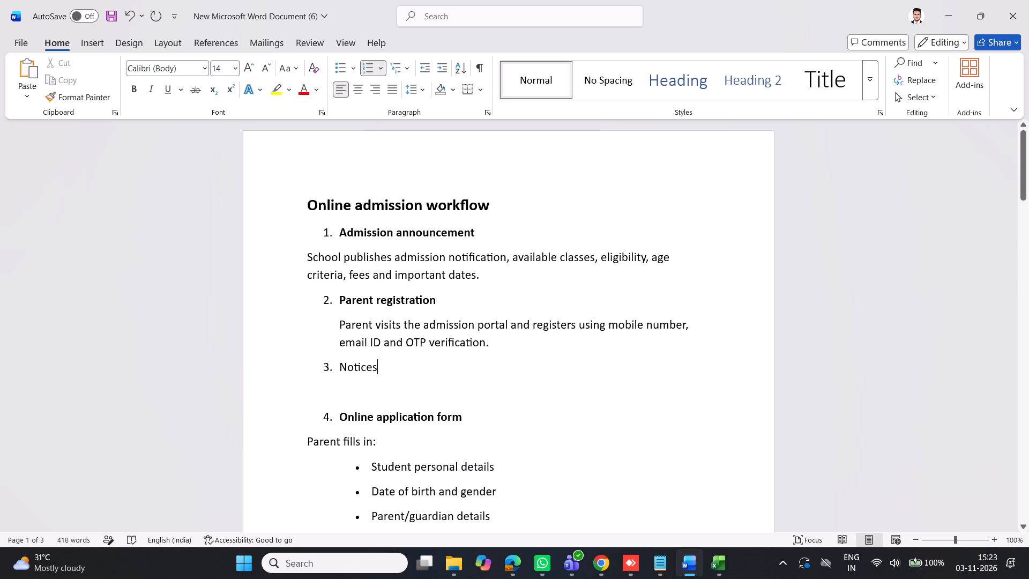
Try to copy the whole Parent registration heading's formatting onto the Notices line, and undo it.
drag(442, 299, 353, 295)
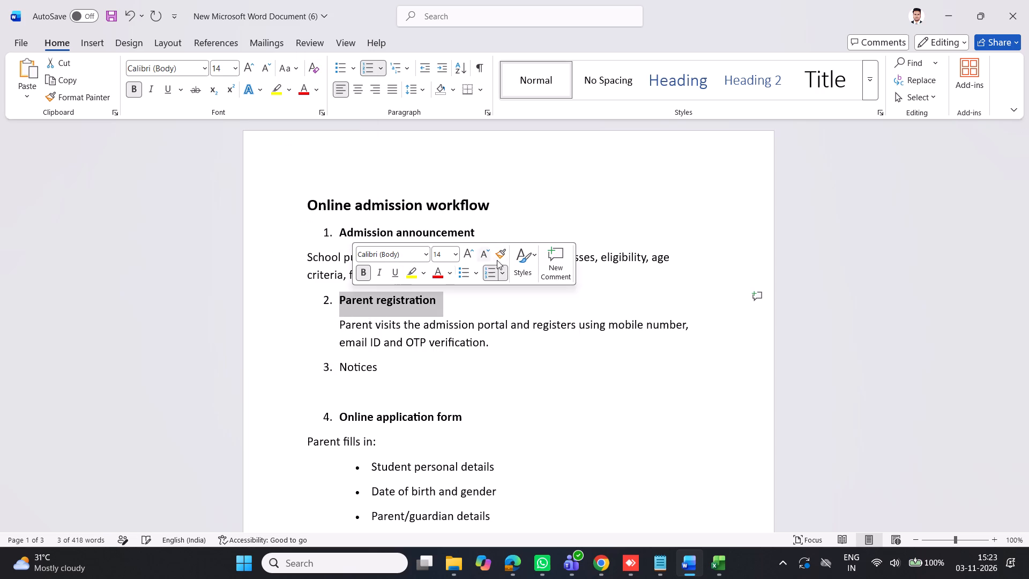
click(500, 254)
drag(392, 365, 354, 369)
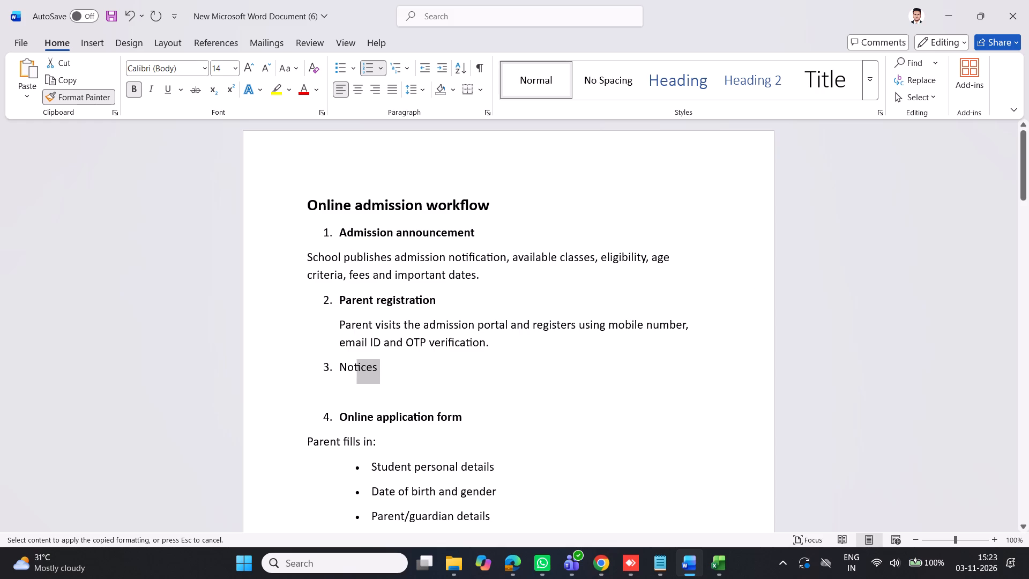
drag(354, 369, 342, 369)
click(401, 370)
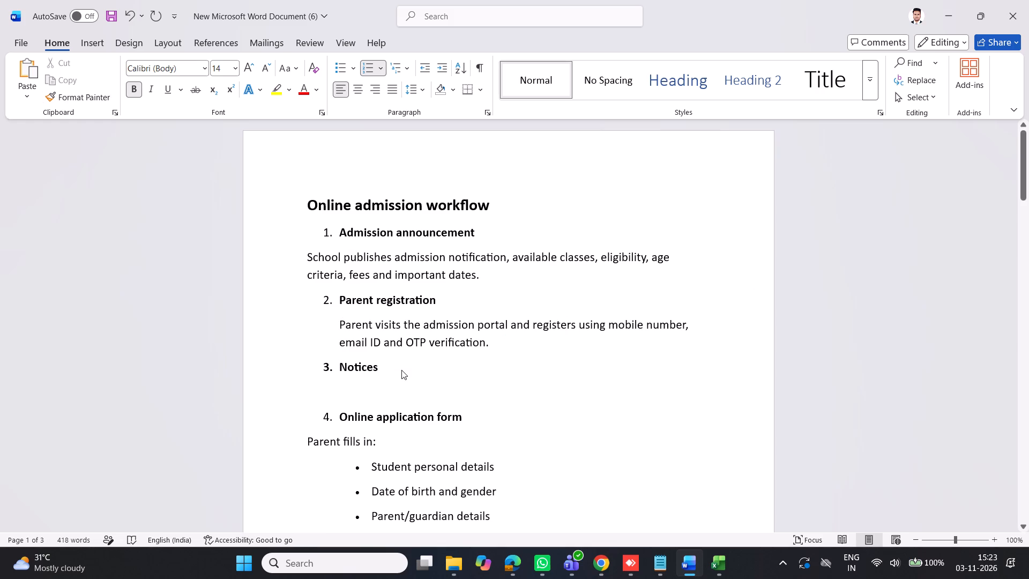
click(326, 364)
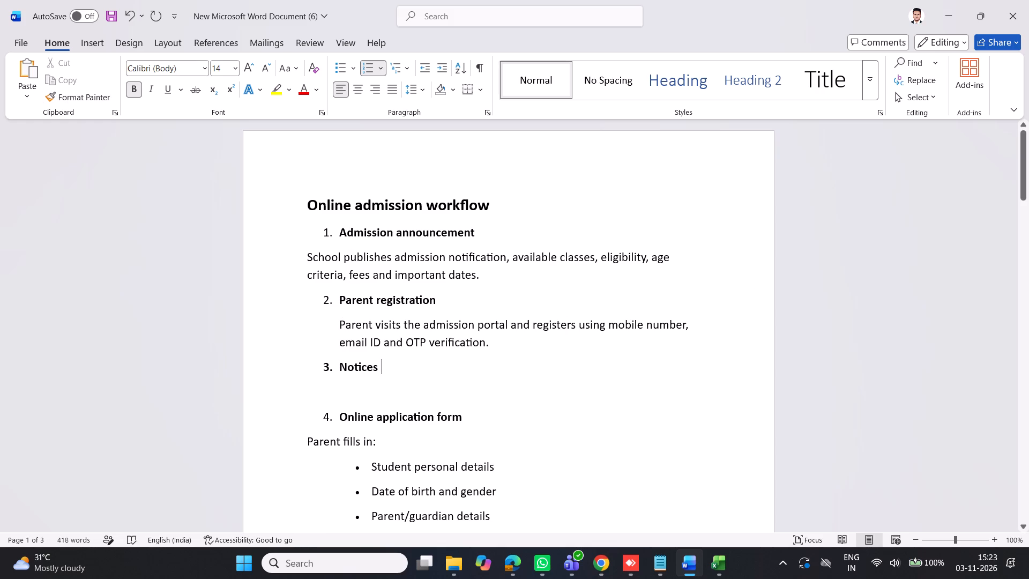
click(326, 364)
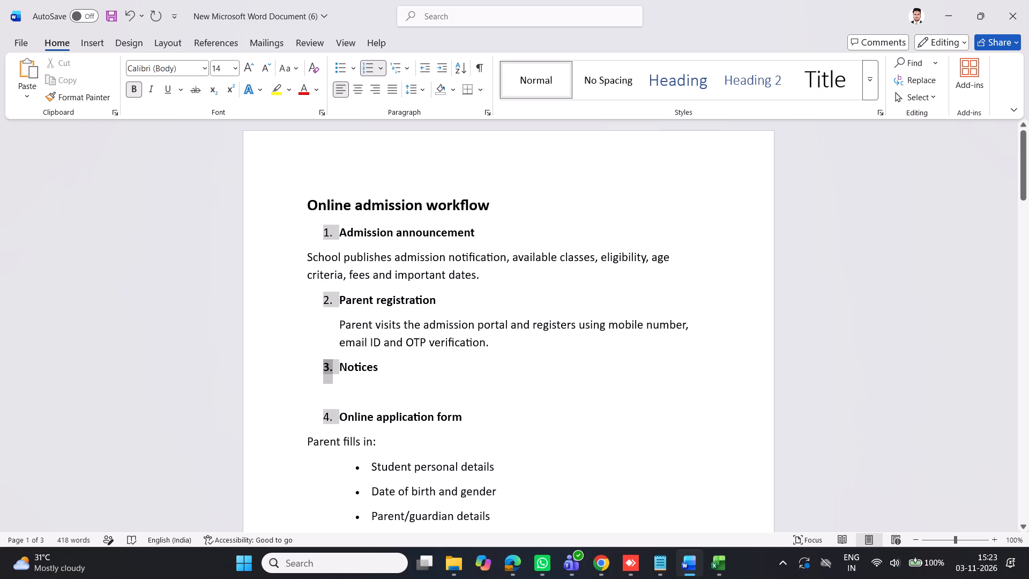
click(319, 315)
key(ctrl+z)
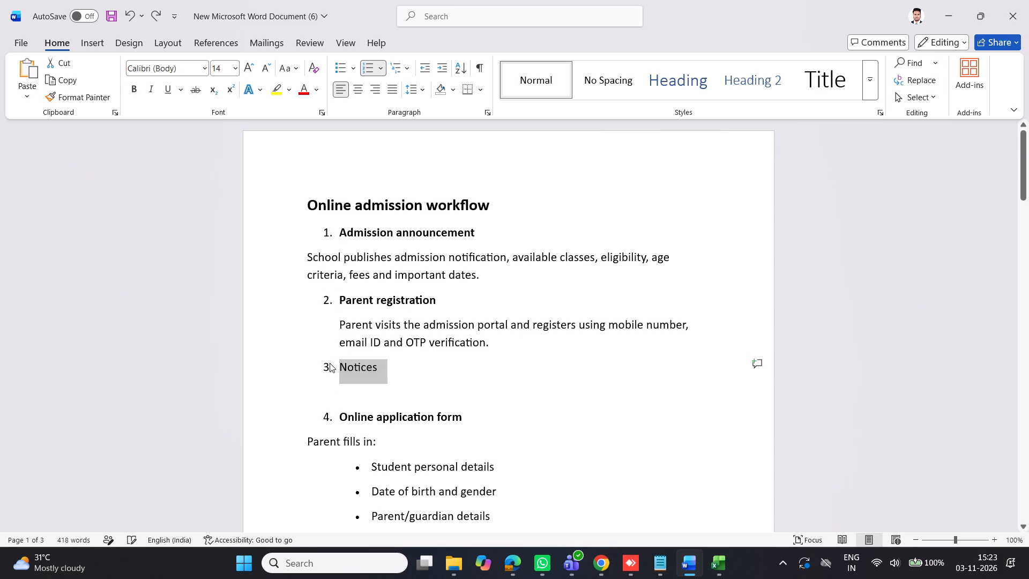
Copy the formatting of the word "registration" in the second heading onto the word "Notices" with Format Painter.
click(387, 370)
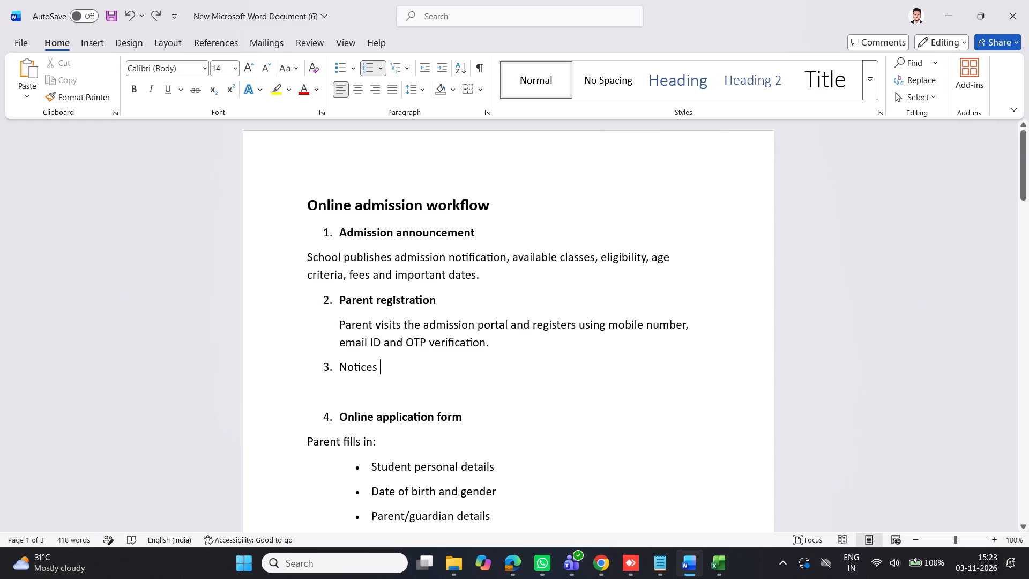
double_click(395, 299)
click(546, 251)
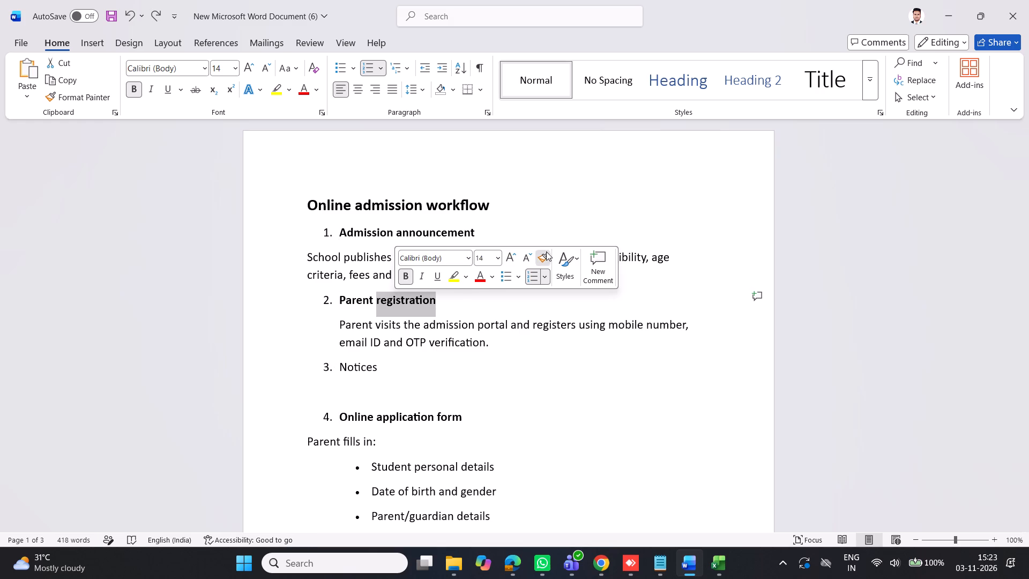
double_click(368, 368)
click(415, 387)
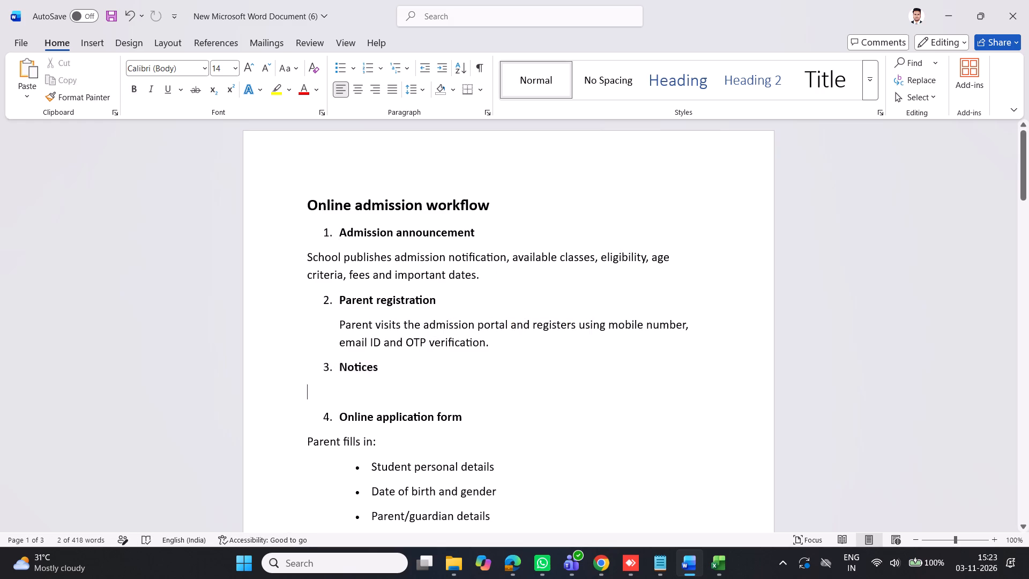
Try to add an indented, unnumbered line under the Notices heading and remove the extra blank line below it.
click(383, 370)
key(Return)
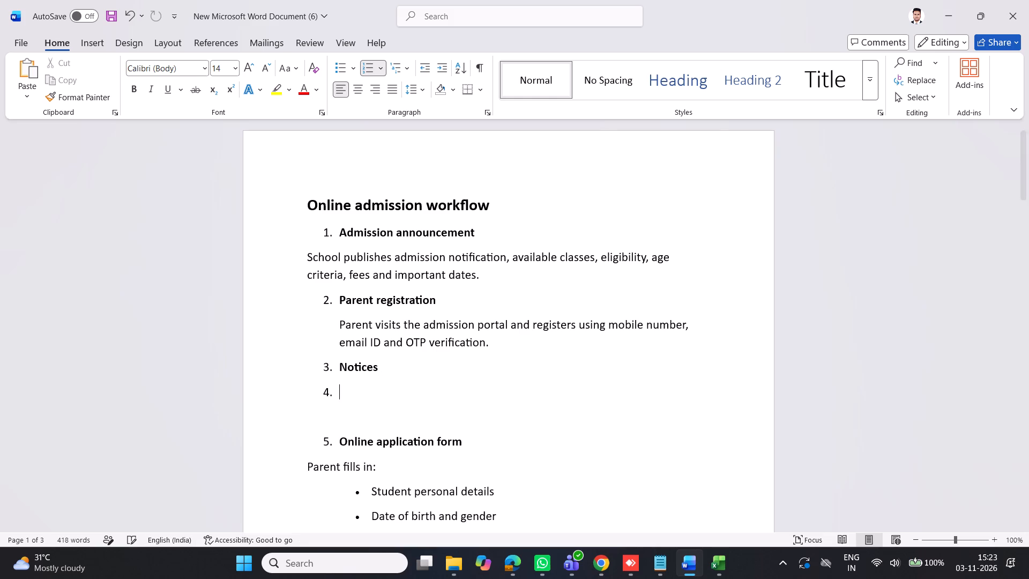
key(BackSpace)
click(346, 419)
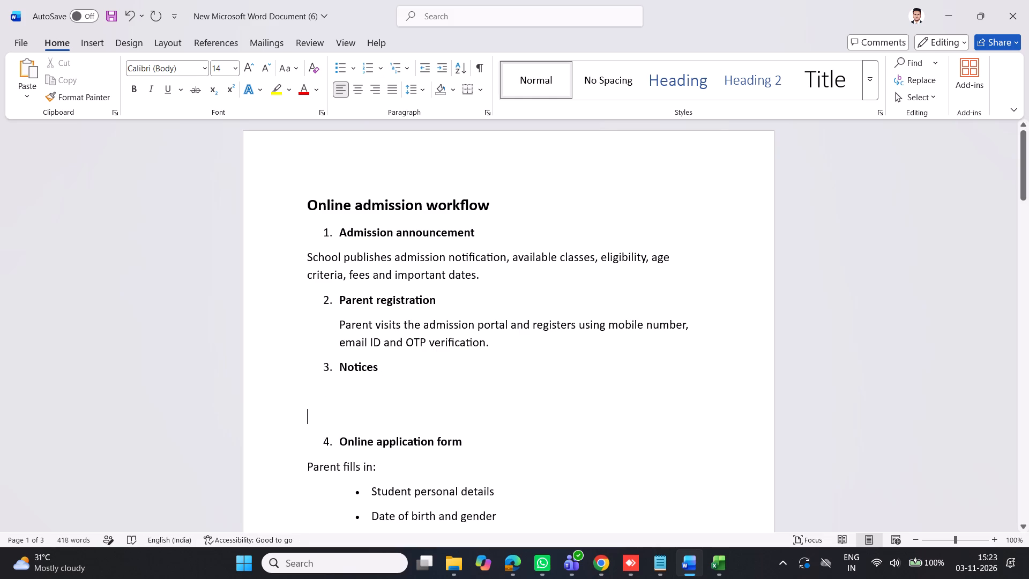
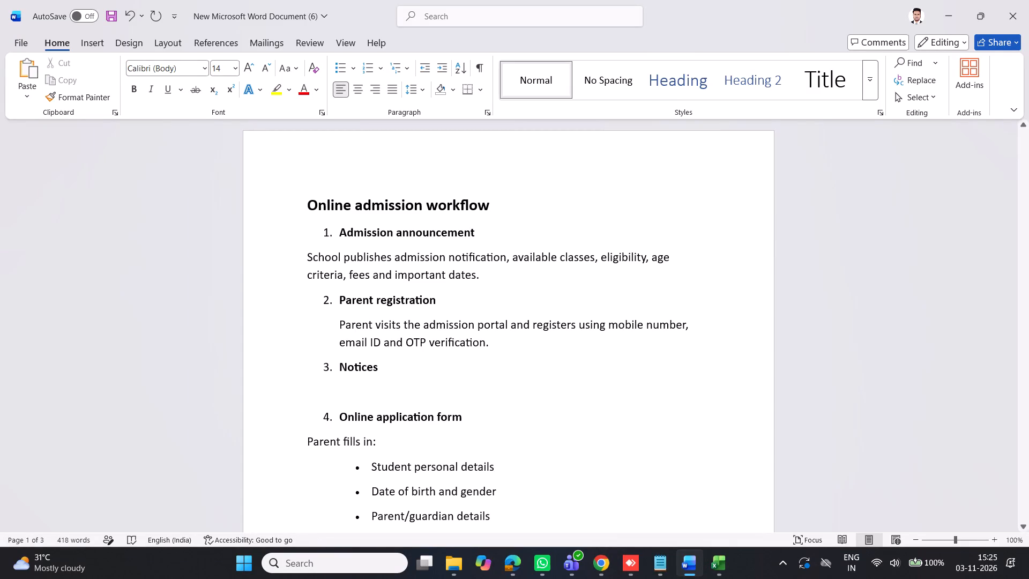
Delete the Notices heading and the empty line beneath it, so Online application form directly follows the Parent registration section.
key(BackSpace)
key(BackSpace)
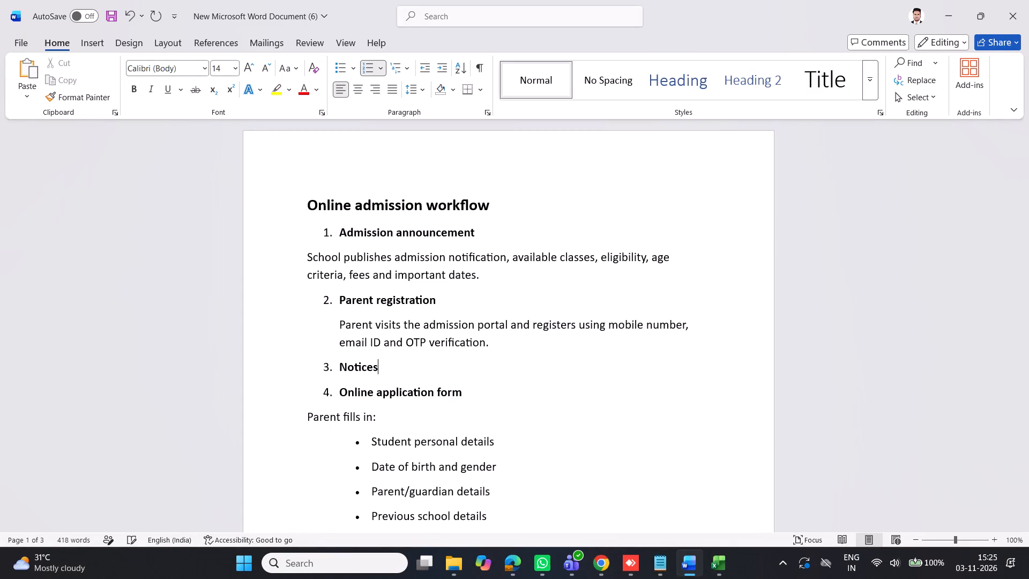
key(BackSpace)
key(BackSpace)
key(BackSpace)
key(BackSpace)
key(BackSpace)
key(BackSpace)
key(BackSpace)
key(BackSpace)
key(BackSpace)
key(BackSpace)
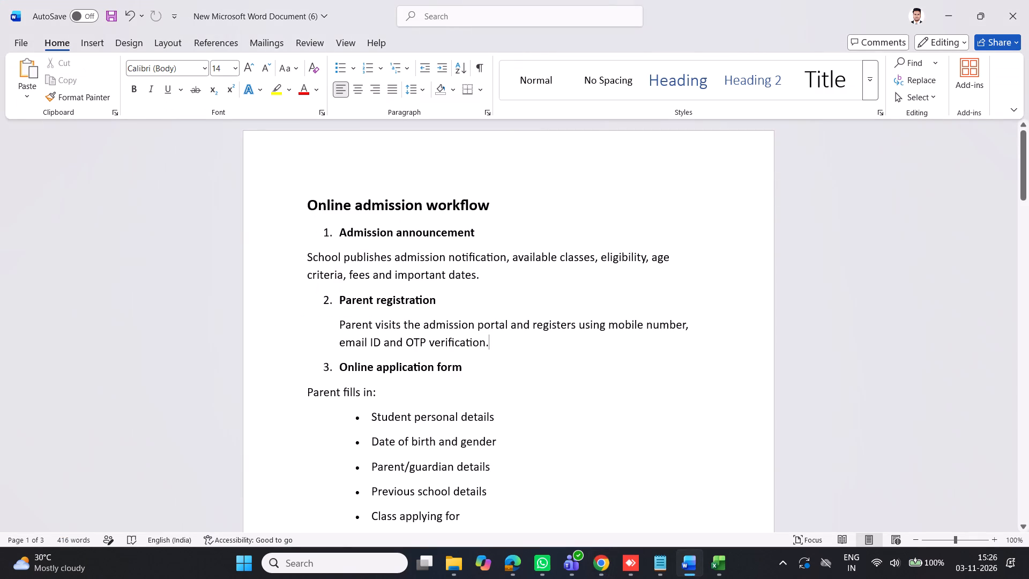
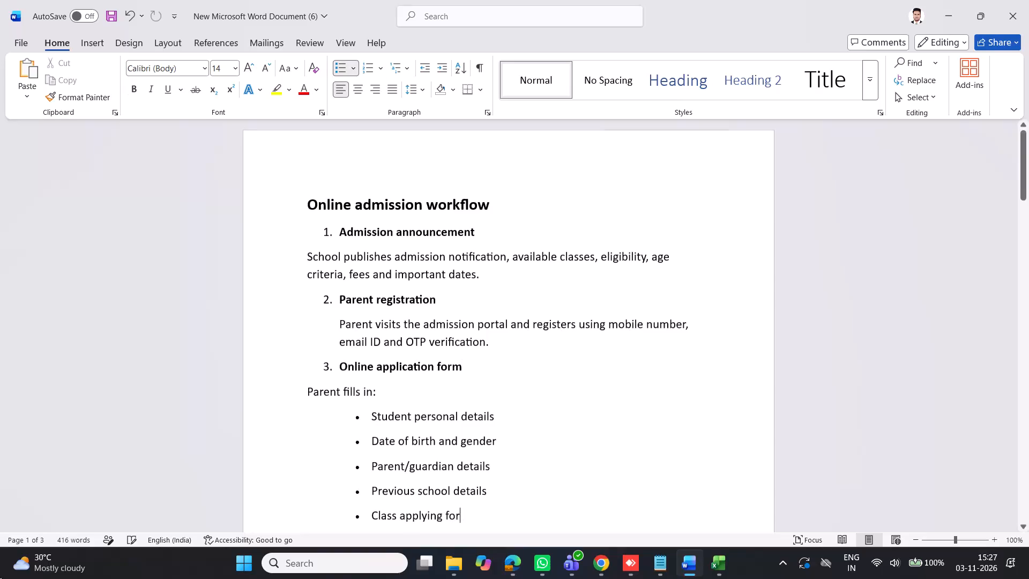
Read through the online admission workflow from the Online application form section to the Admission decision section.
key(Down)
key(Down)
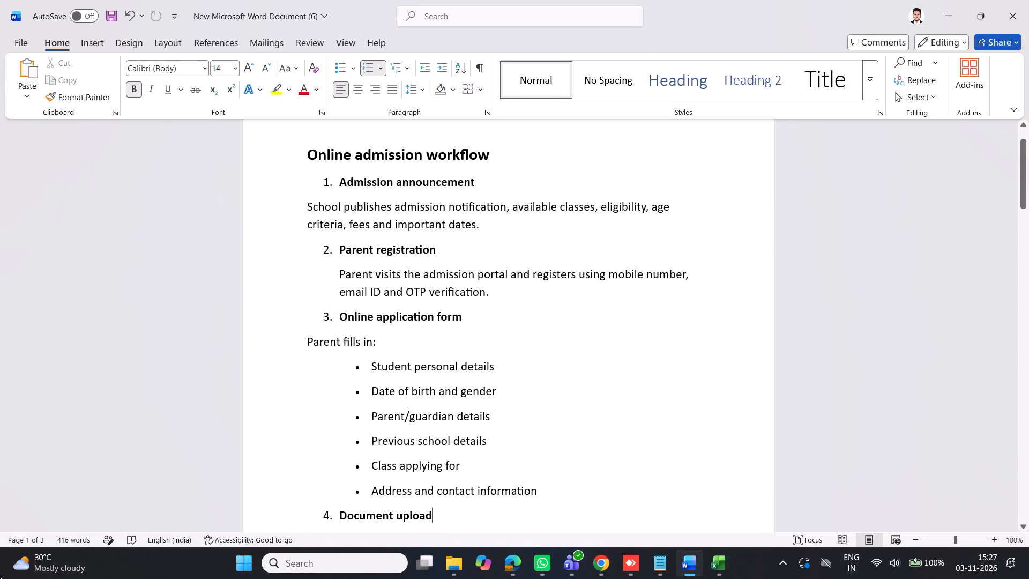
key(Down)
key(Down)
key(Down)
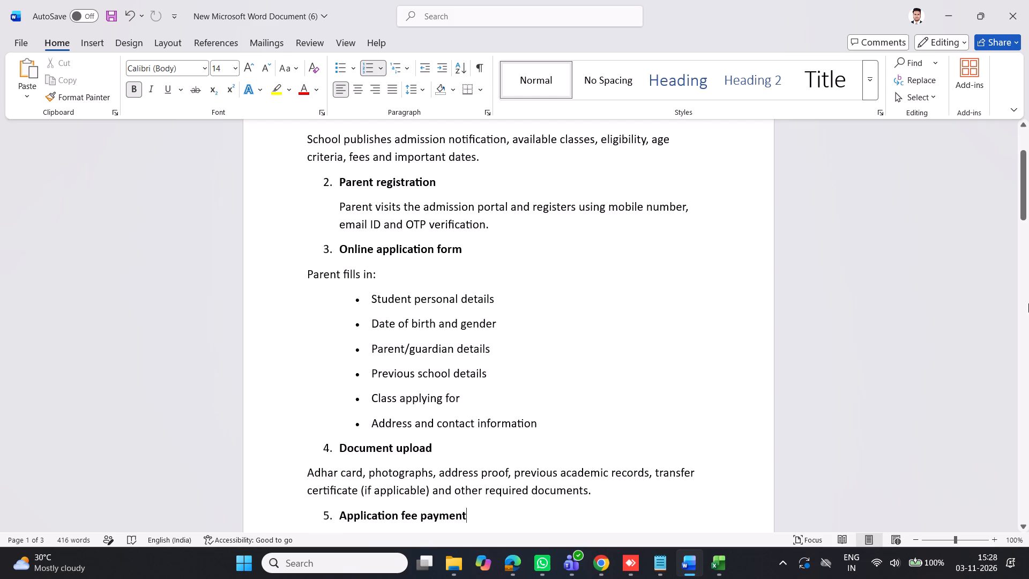
key(Down)
key(Down)
key(Down)
key(Down)
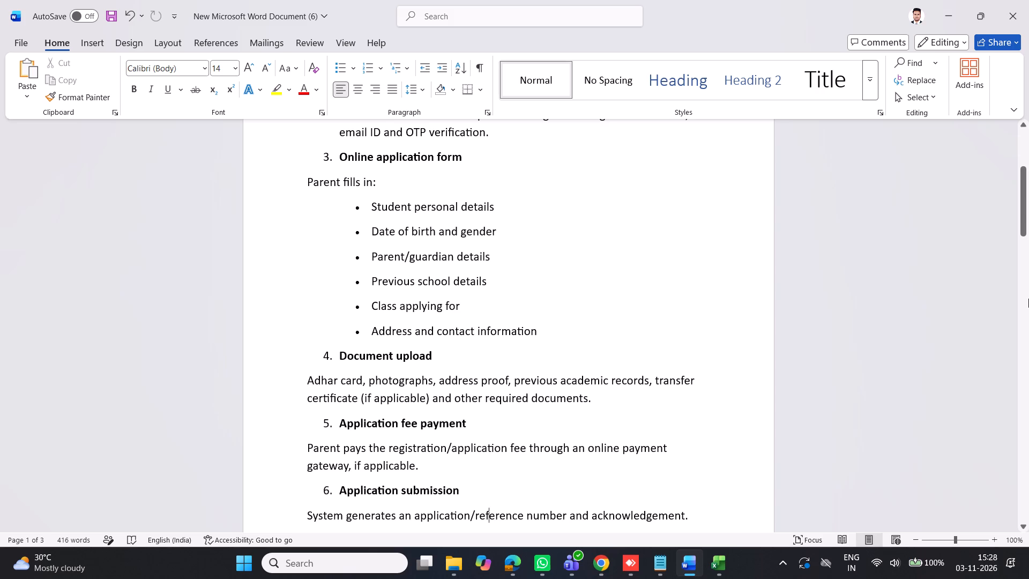
key(Down)
key(Down)
key(Down)
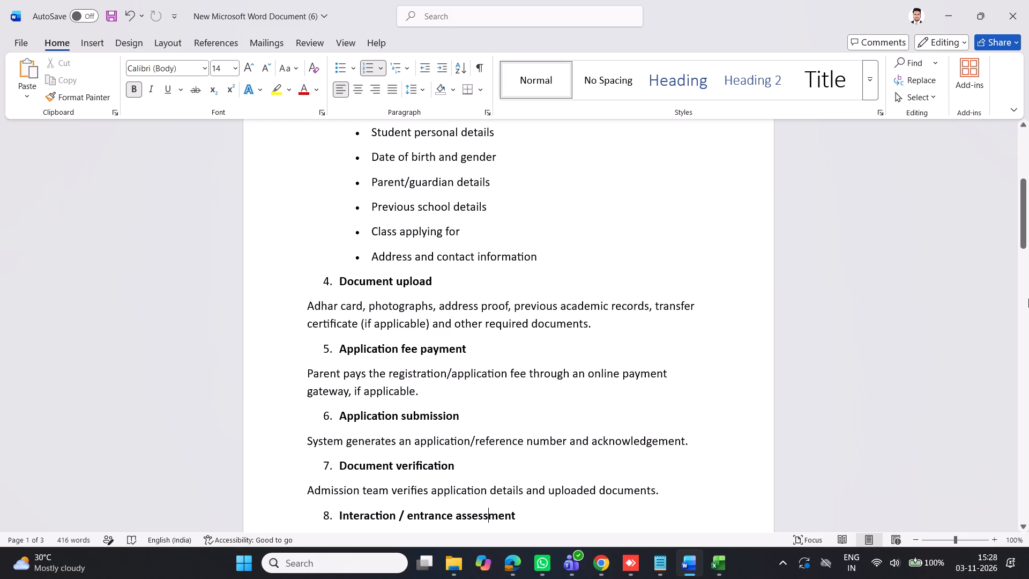
key(Down)
key(Down)
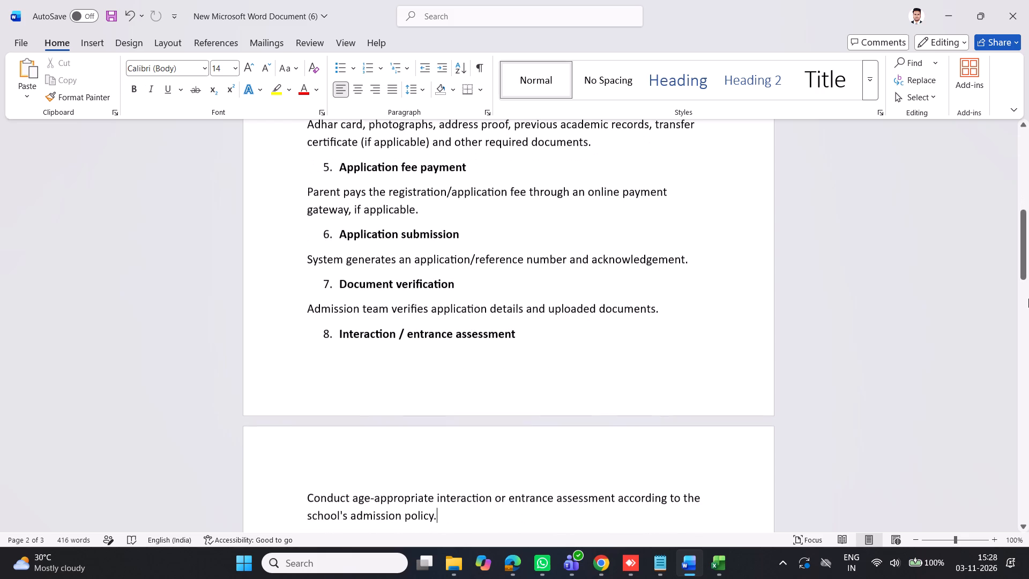
key(Down)
key(Down)
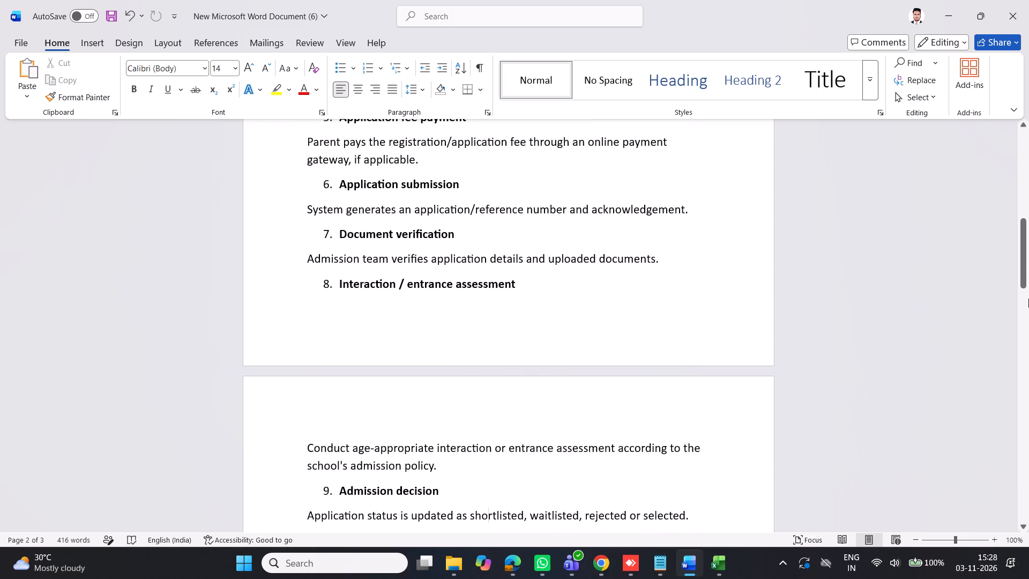
Insert an empty line after the Document verification description so the Interaction / entrance assessment heading starts on the next page.
click(657, 261)
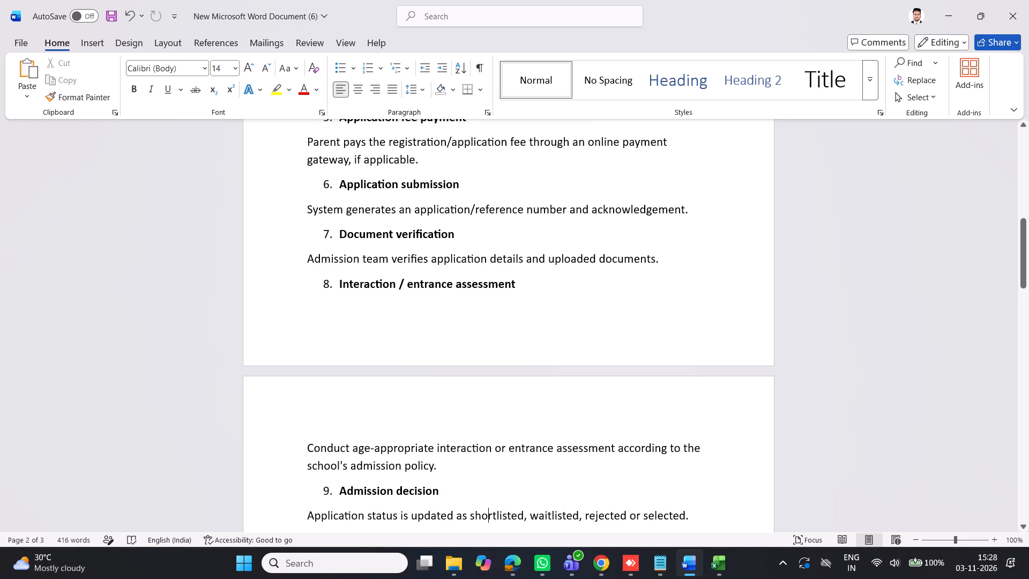
click(660, 259)
key(Return)
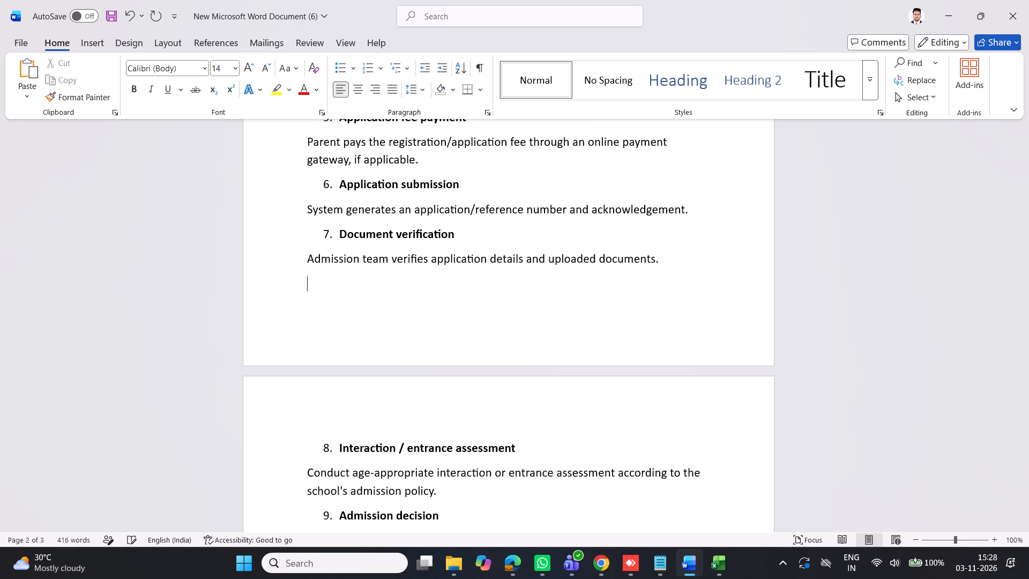
Read through the online workflow sections from Interaction / entrance assessment to Student onboarding, up to the start of the Offline admission workflow.
scroll(676, 293, down, 5)
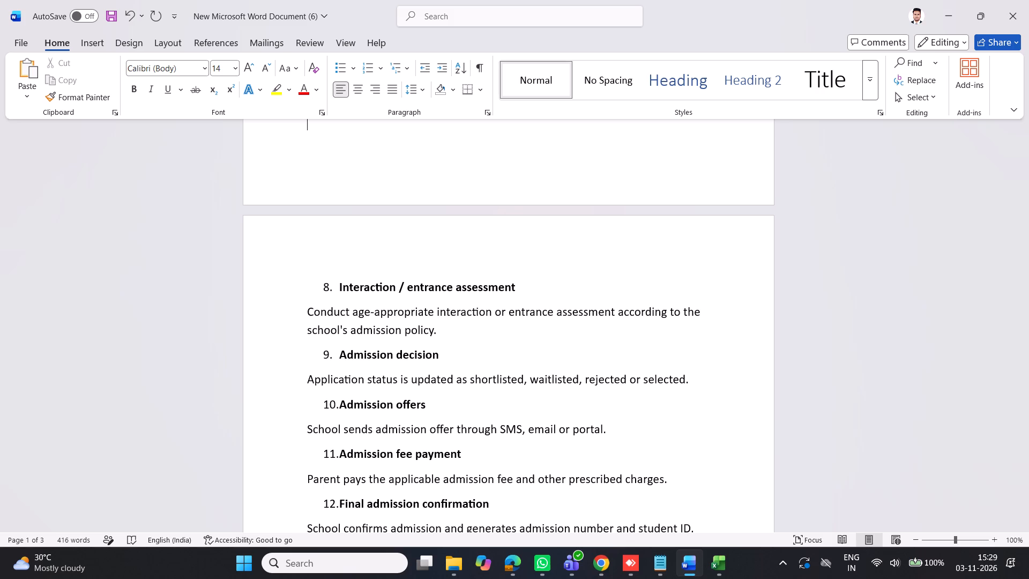
key(Down)
key(Down)
key(Down)
key(Down)
key(Down)
key(Down)
key(Down)
key(Down)
key(Down)
key(Down)
key(Down)
key(Down)
key(Down)
key(Down)
key(Down)
key(Down)
key(Down)
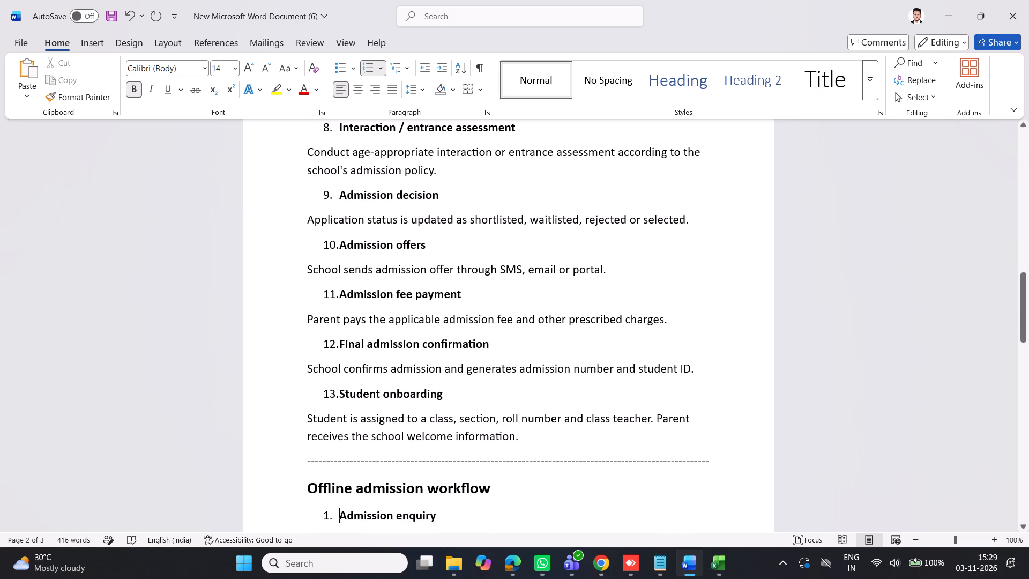
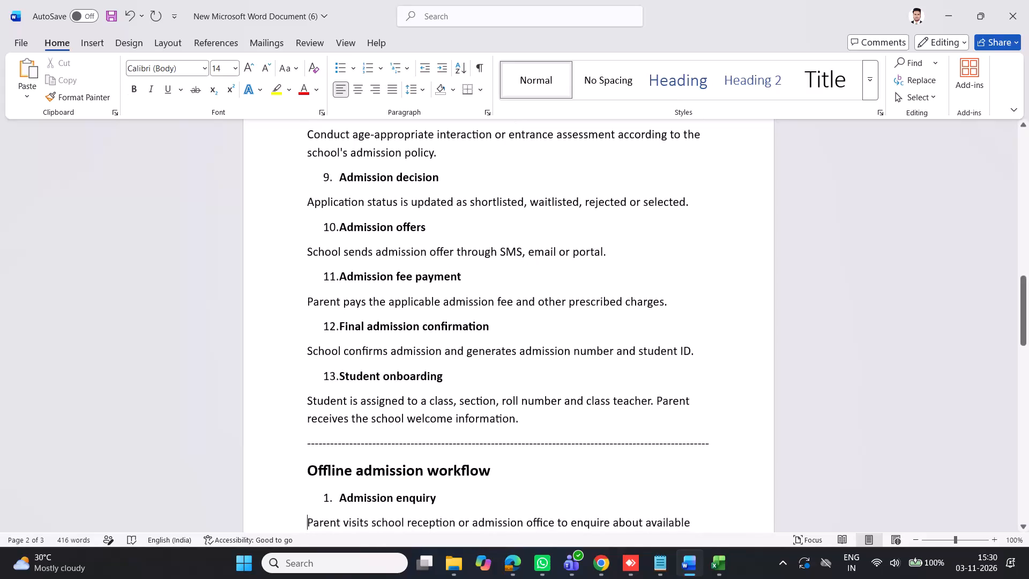
Read through the start of the Offline admission workflow, from Admission enquiry to the Document submission heading.
key(Down)
key(Down)
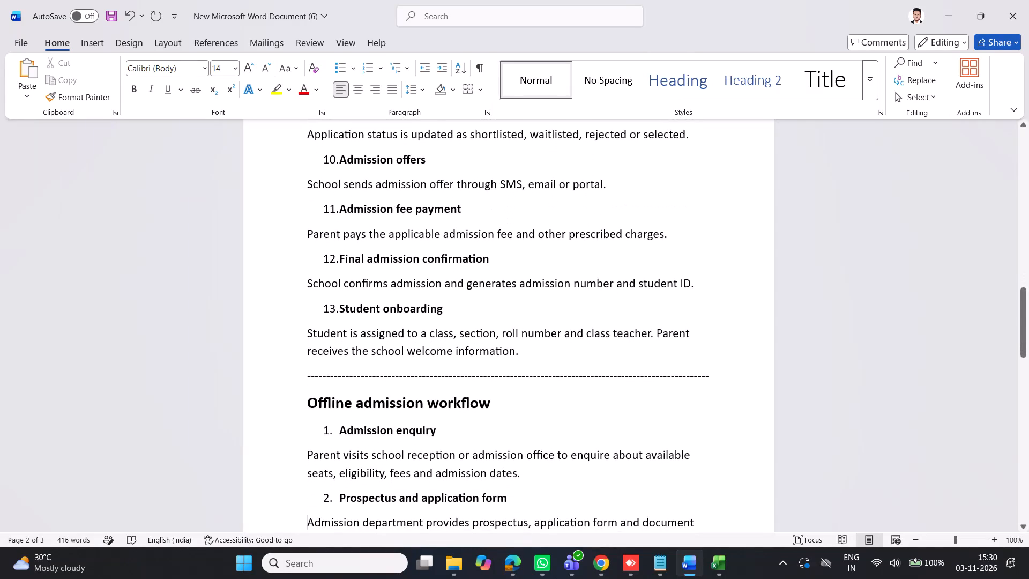
key(Down)
key(Down)
key(Down)
key(Down)
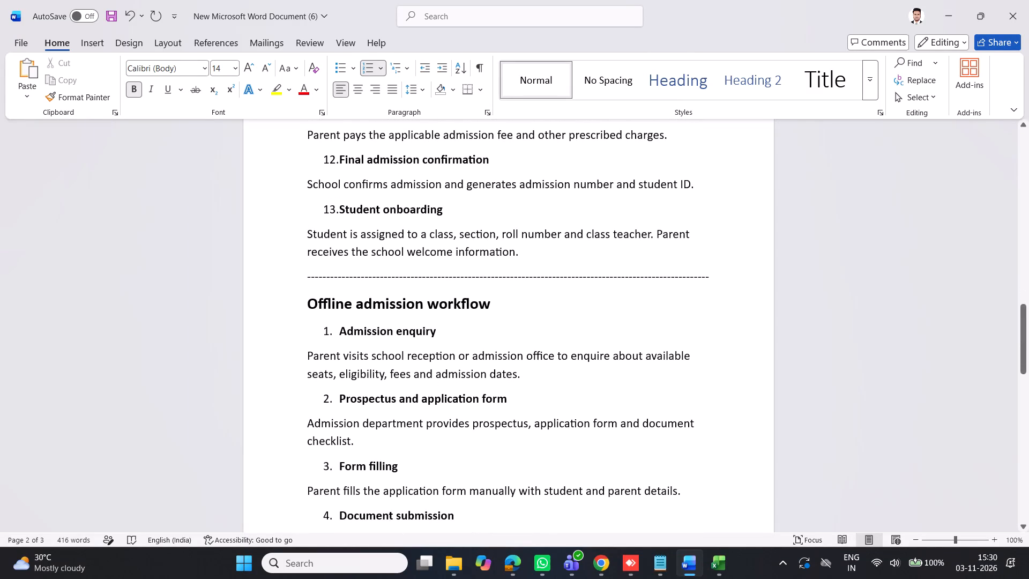
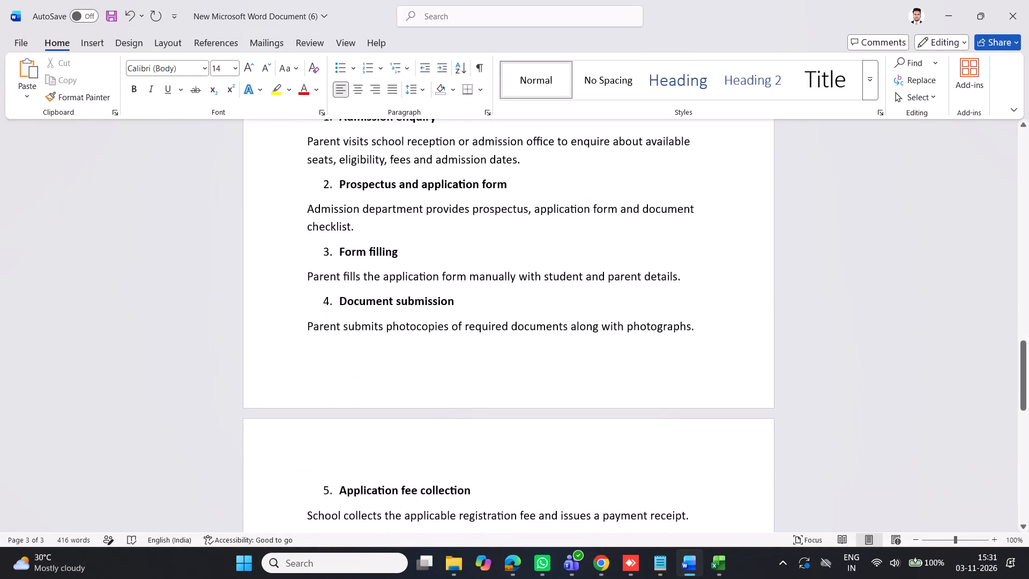
Read the Offline admission workflow from Application fee collection to Admission approval.
key(Down)
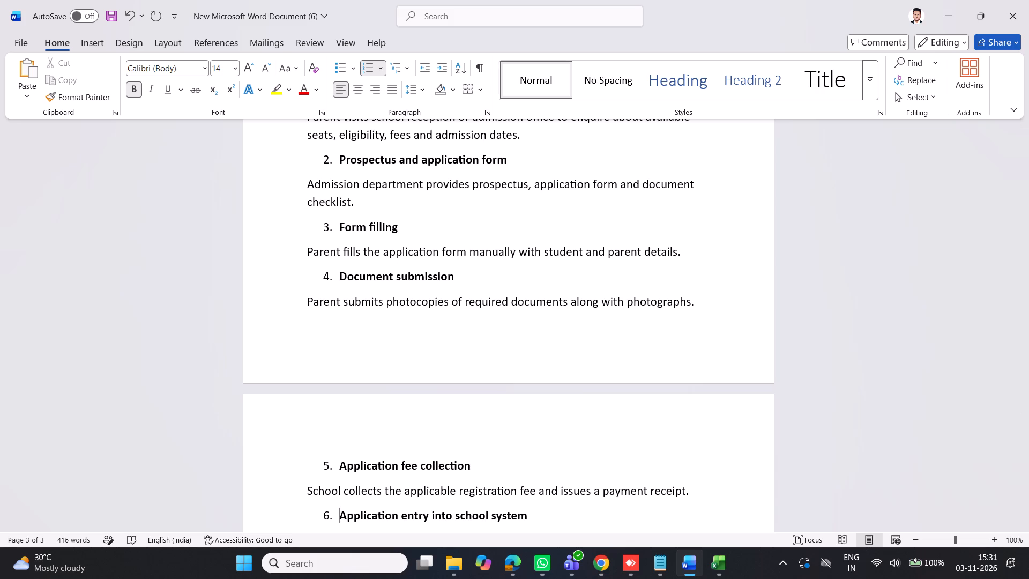
key(Down)
key(Down)
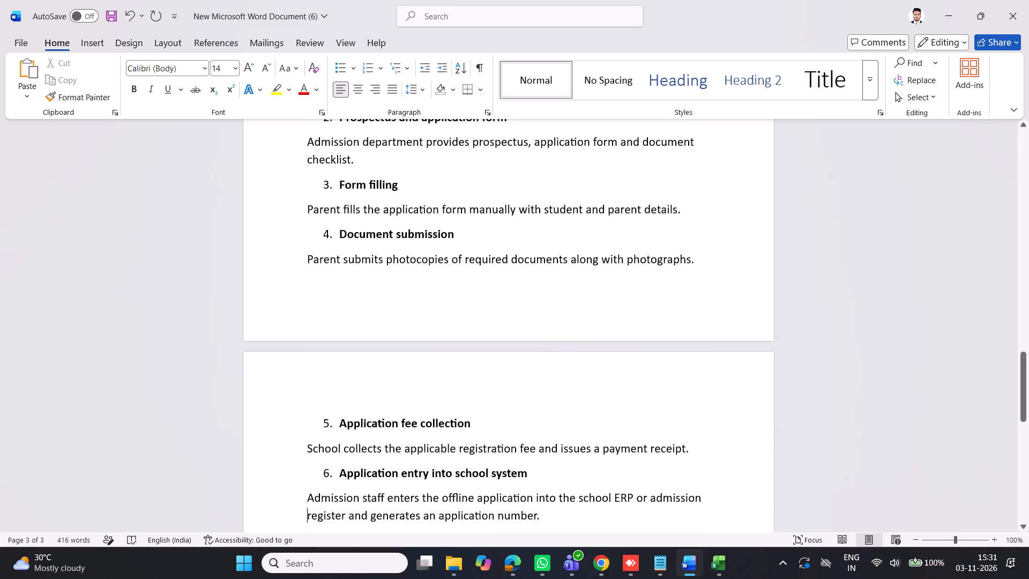
key(Down)
key(Down)
key(Down)
key(Down)
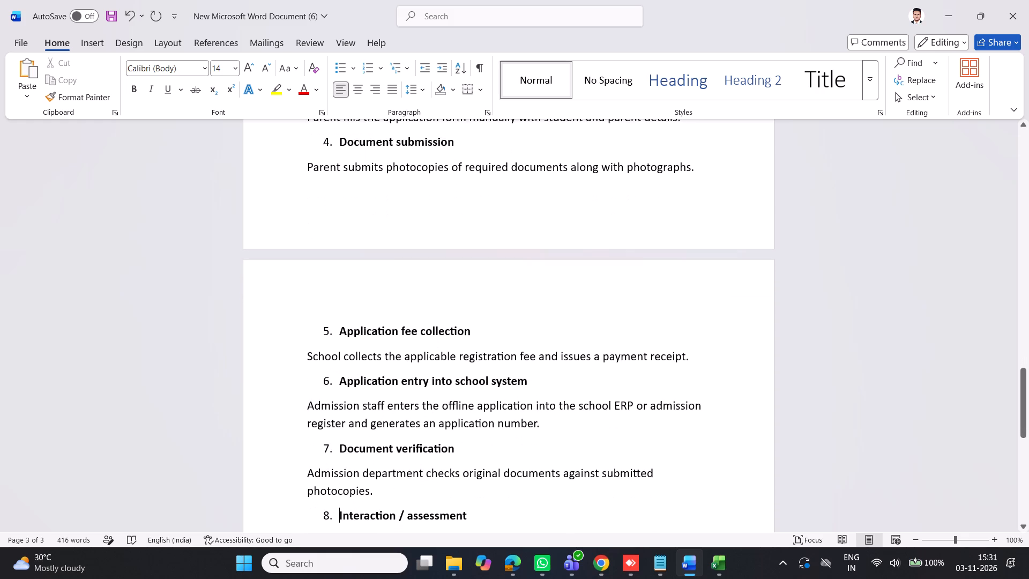
key(Down)
key(Down)
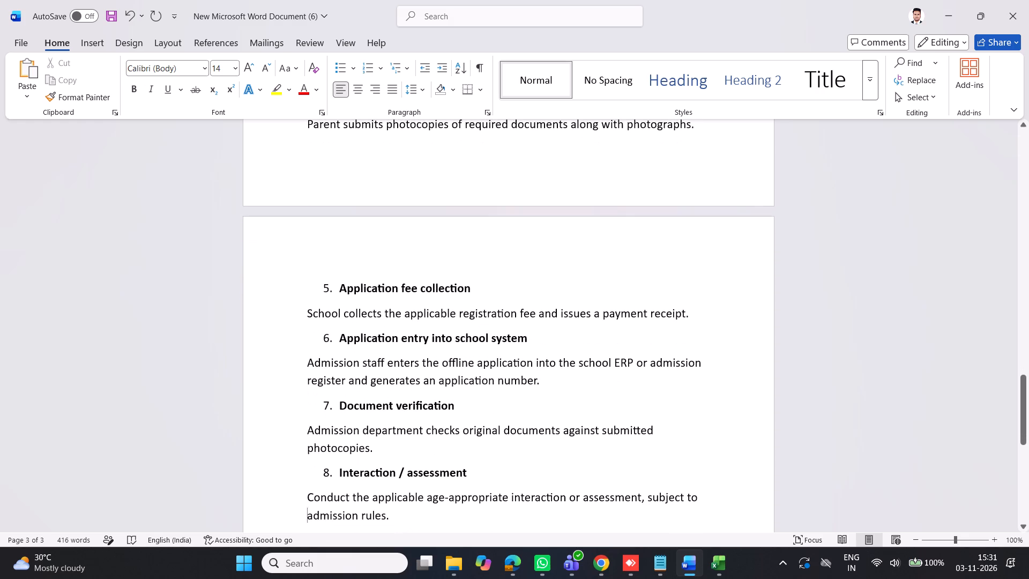
key(Down)
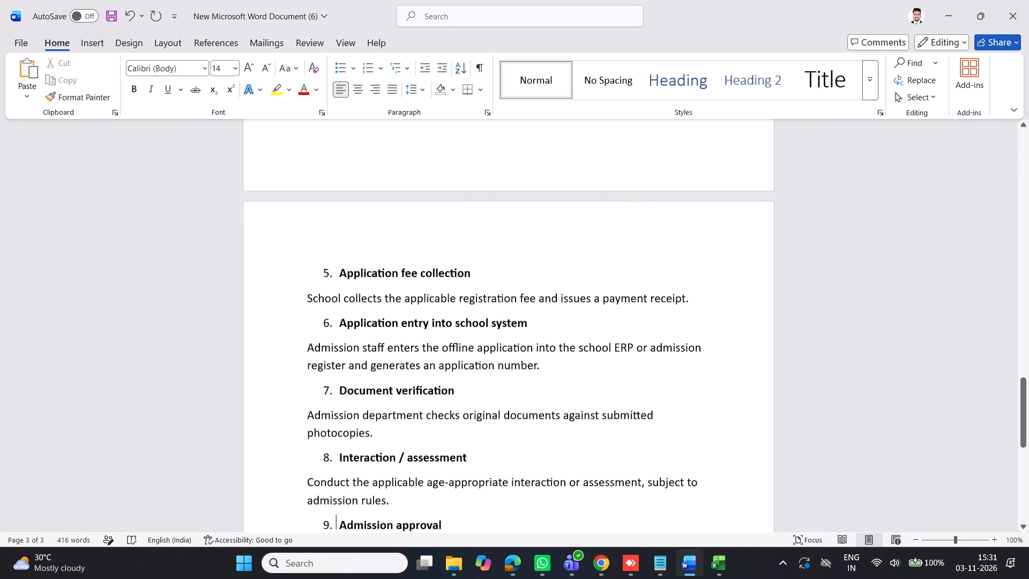
key(Down)
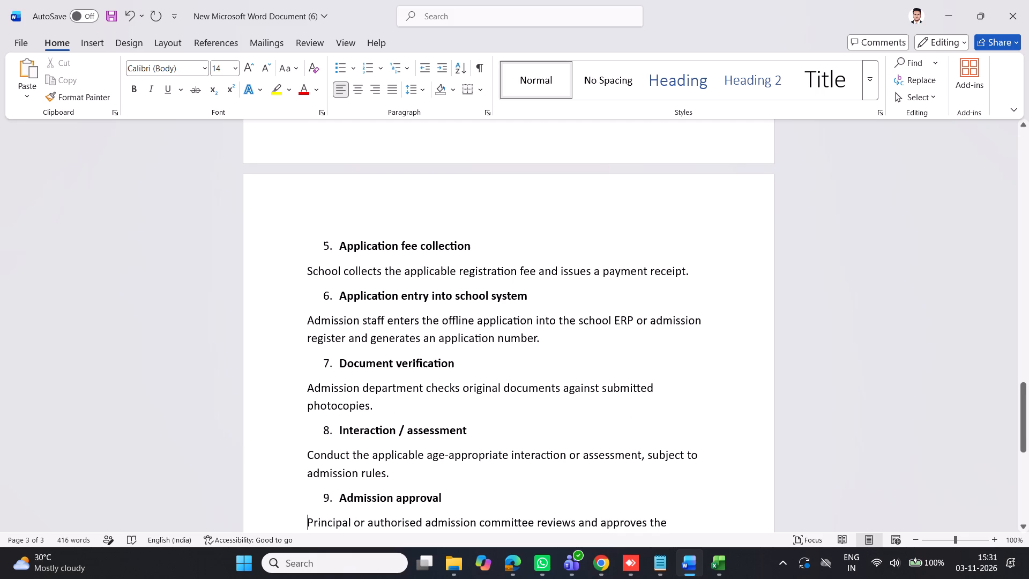
key(Down)
Read the rest of the Offline admission workflow, from Admission offers to Student onboarding.
key(Down)
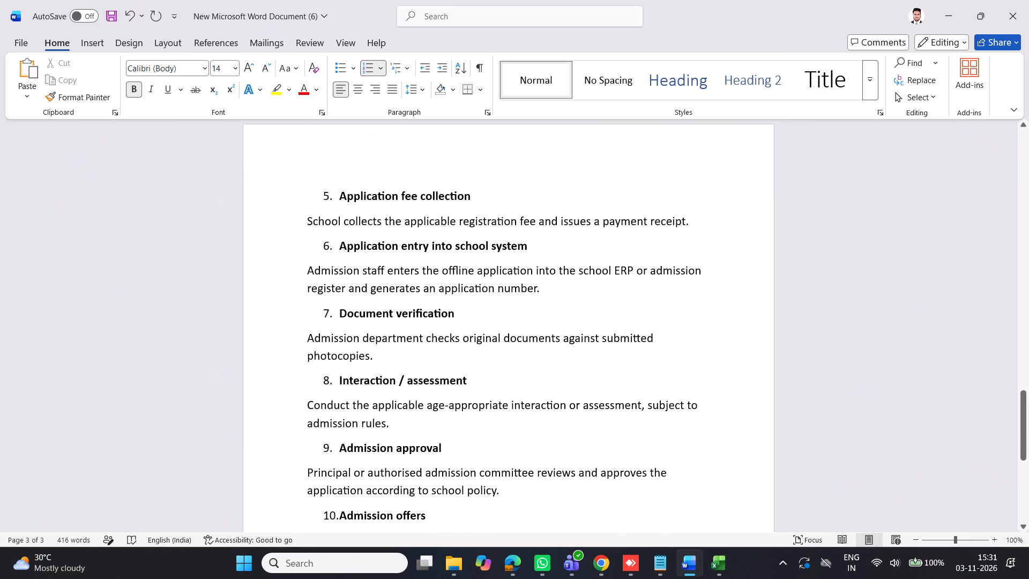
key(Down)
key(Down)
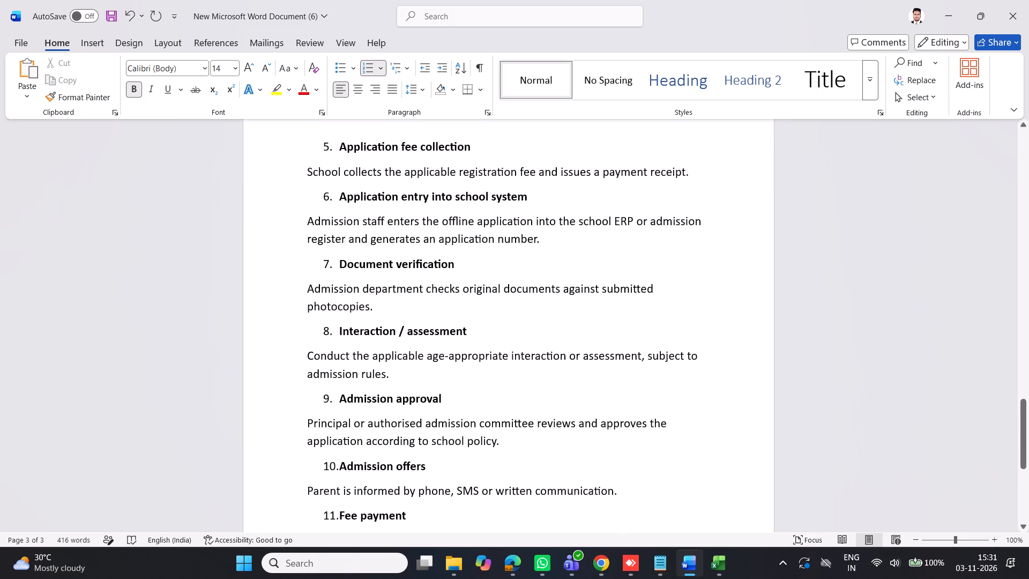
key(Down)
key(Down)
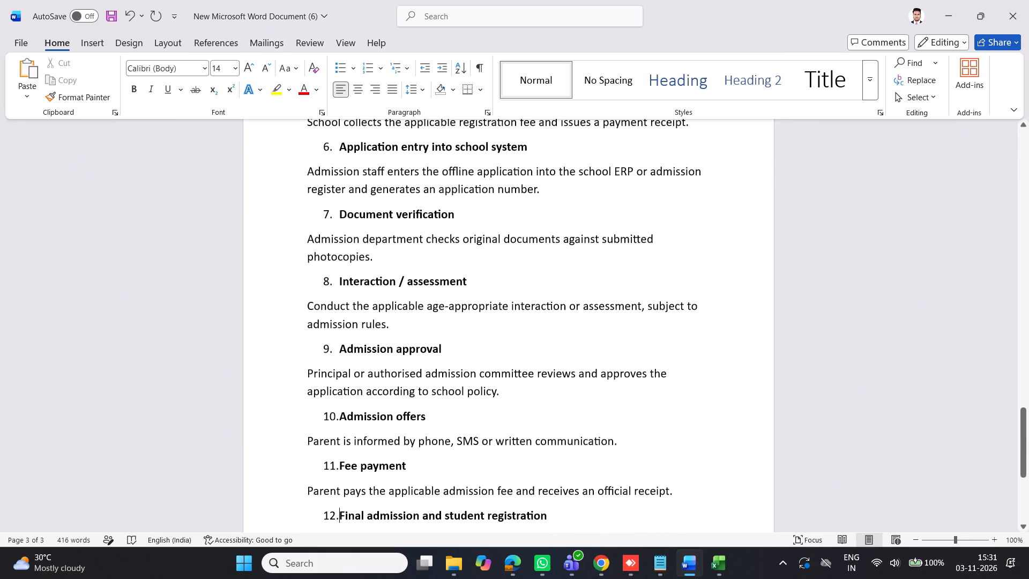
key(Down)
key(Down)
key(Down)
key(Down)
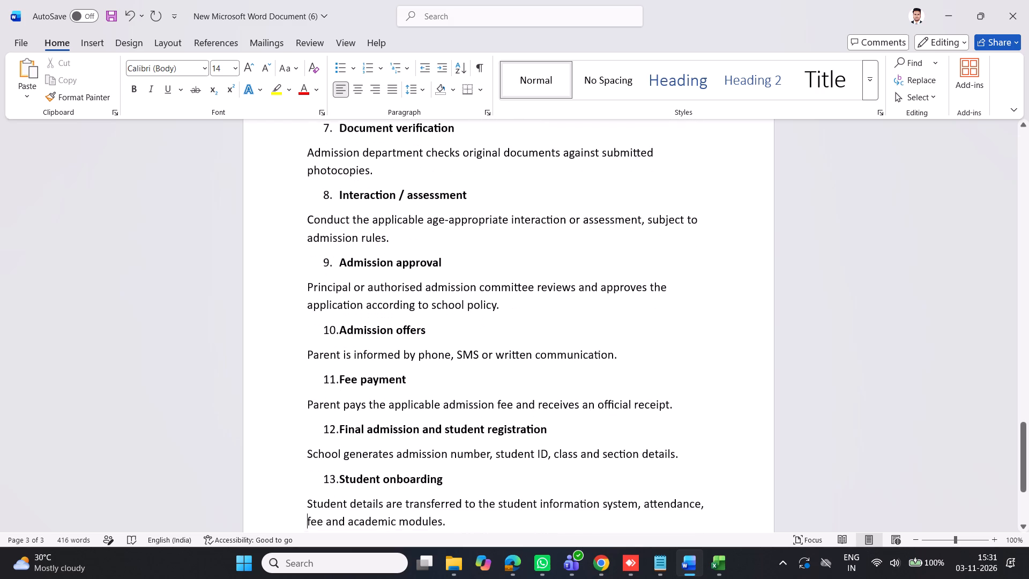
key(Down)
key(Up)
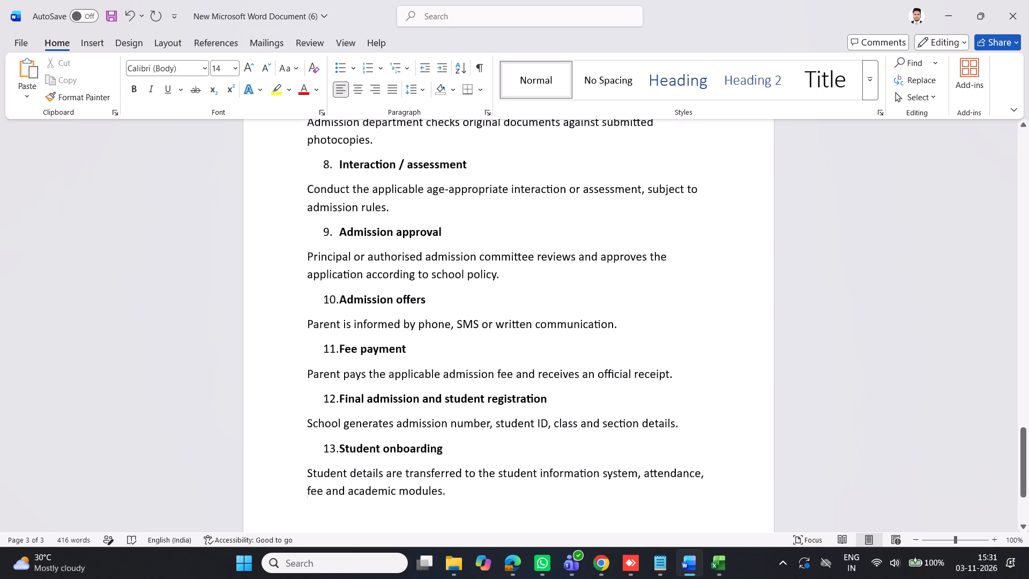
key(Up)
Switch to Odoo in Chrome and examine the Admission Registers list, the Admission Dashboard and the II (2026-27) admission register record.
click(601, 557)
click(576, 500)
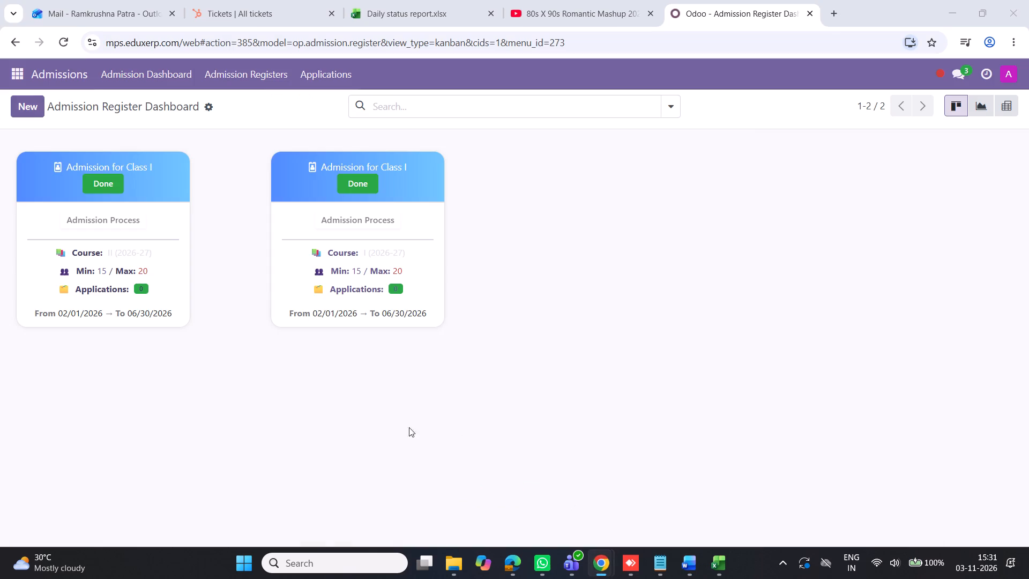
click(260, 78)
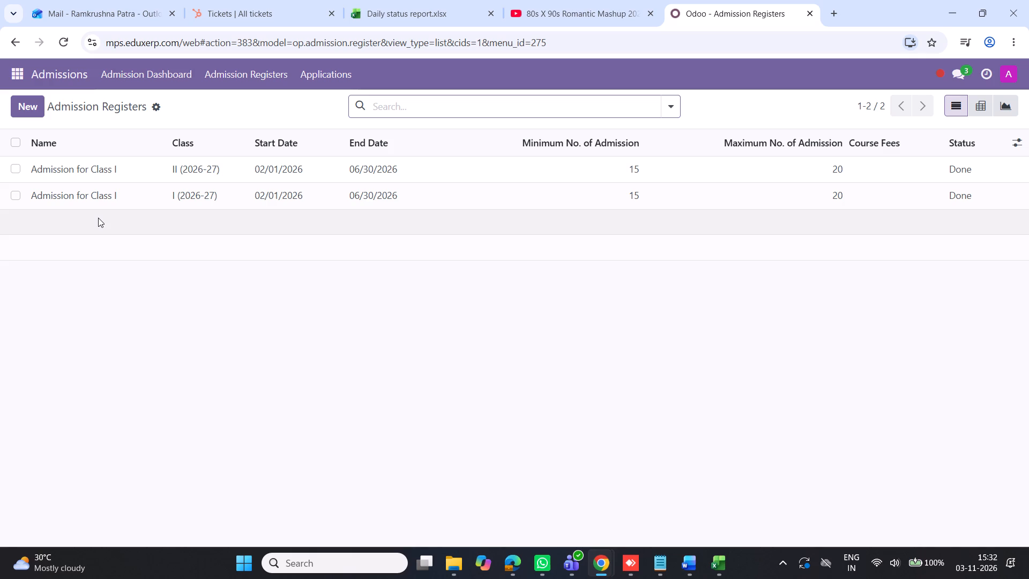
click(258, 66)
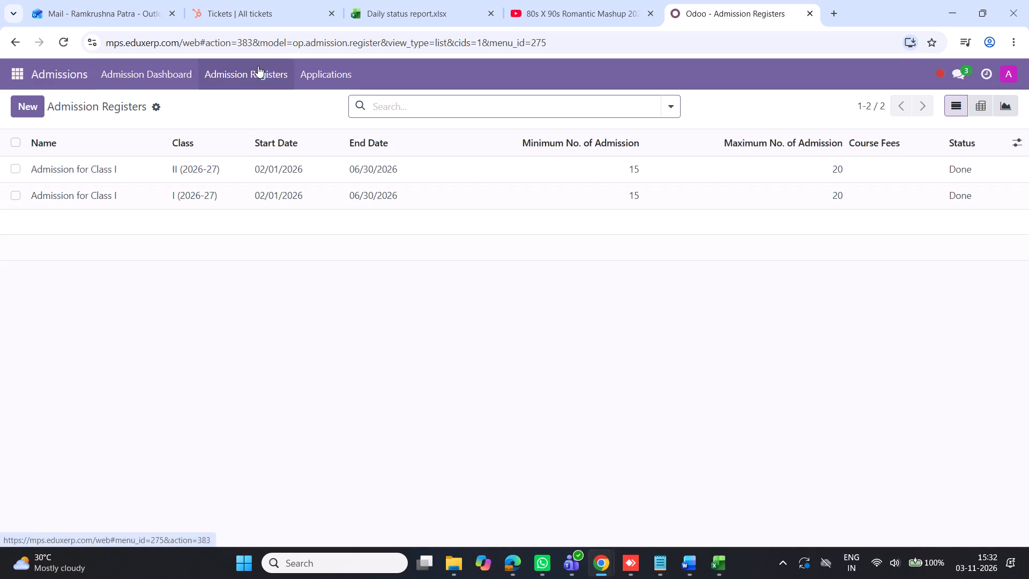
click(181, 73)
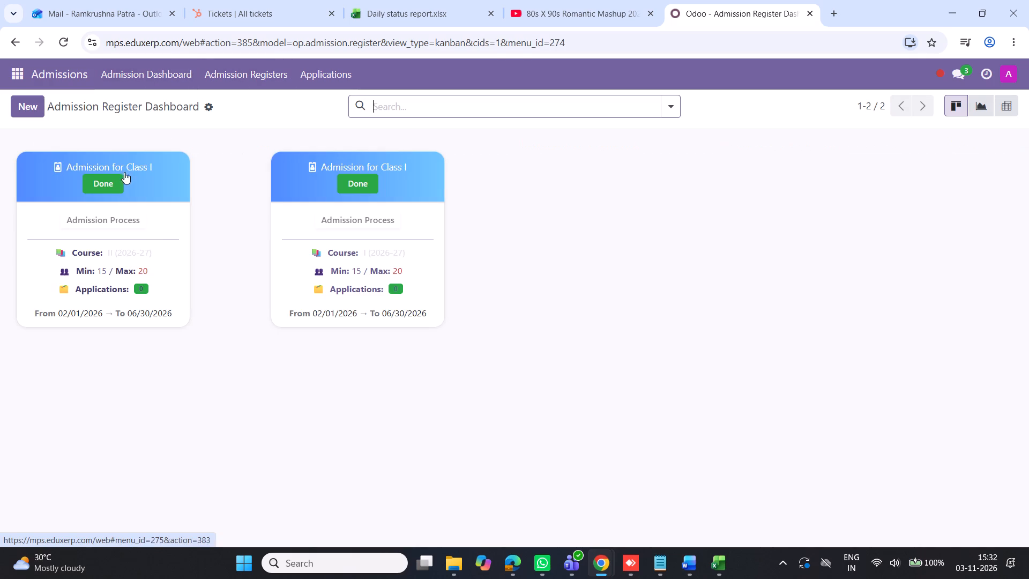
click(136, 197)
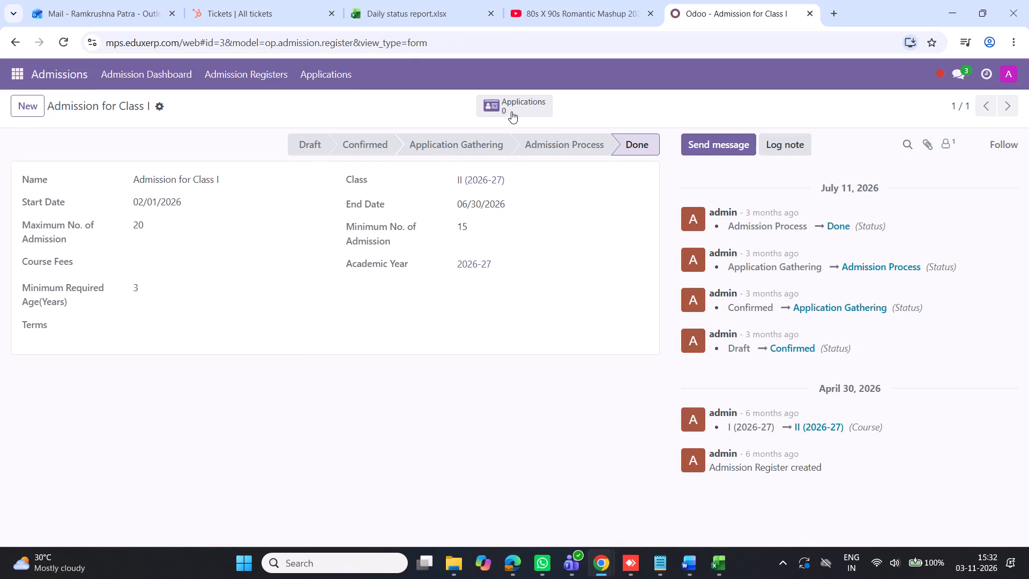
click(243, 73)
click(168, 73)
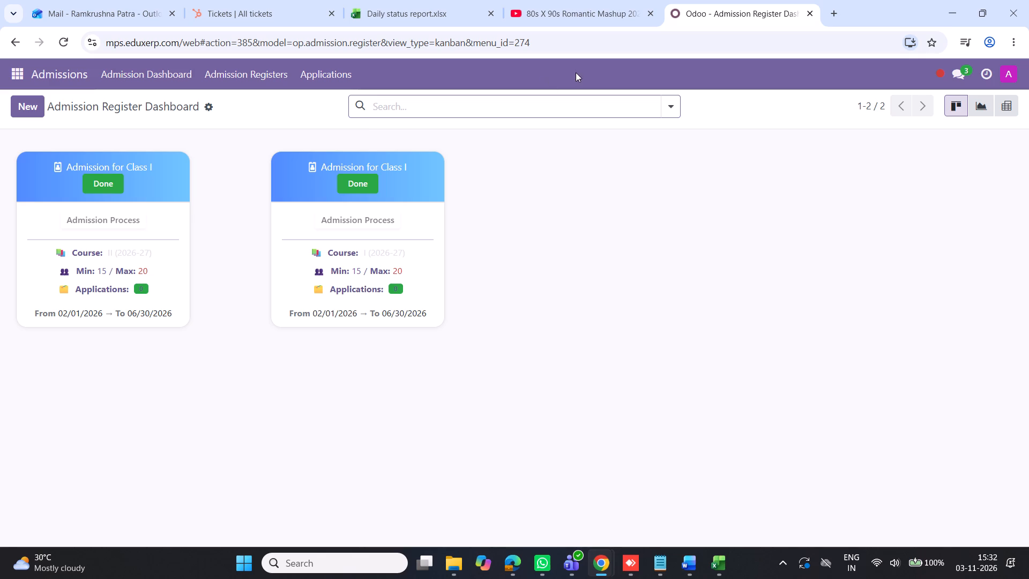
click(272, 79)
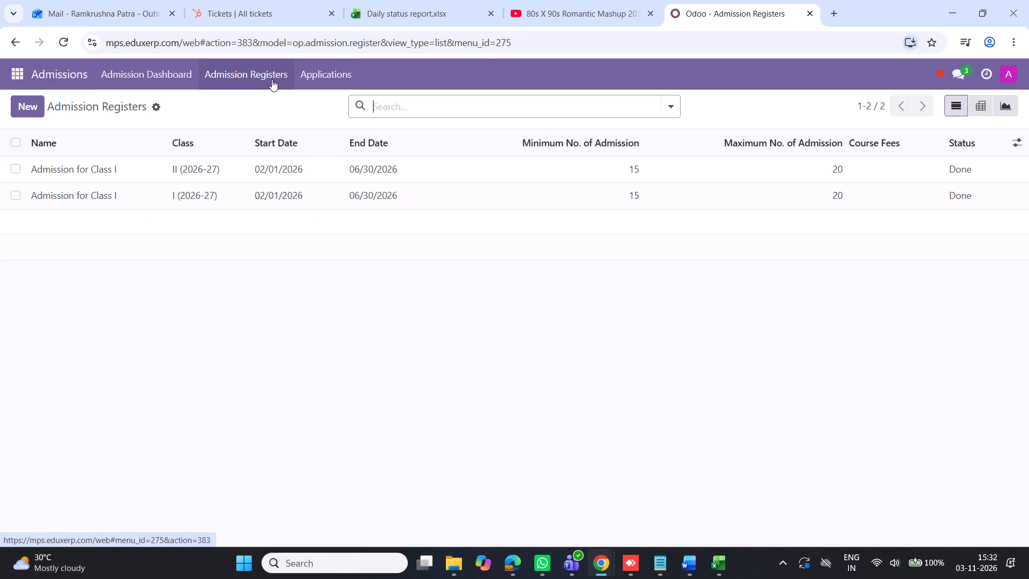
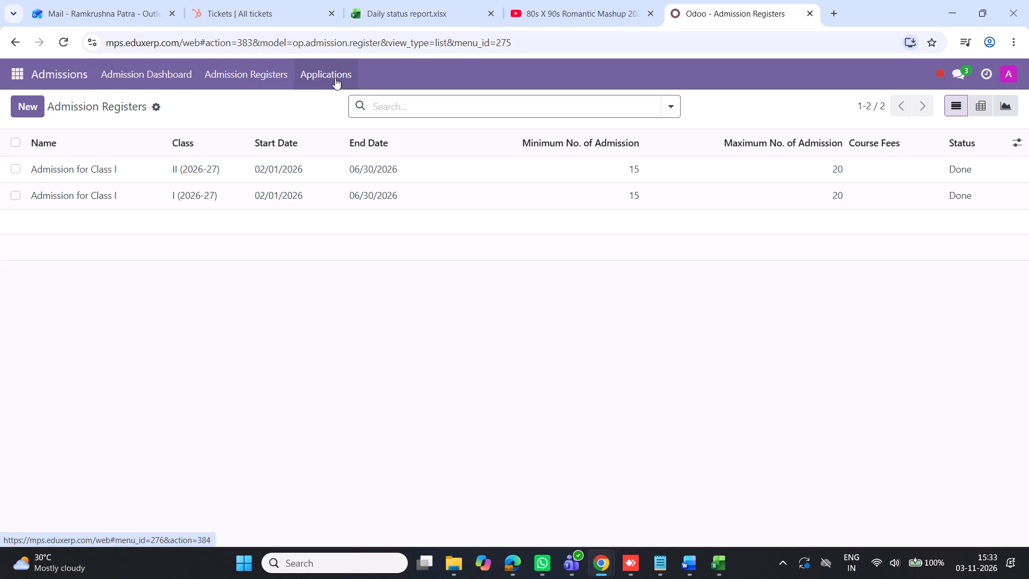
Examine the admission register cards on the Admission Dashboard.
click(76, 75)
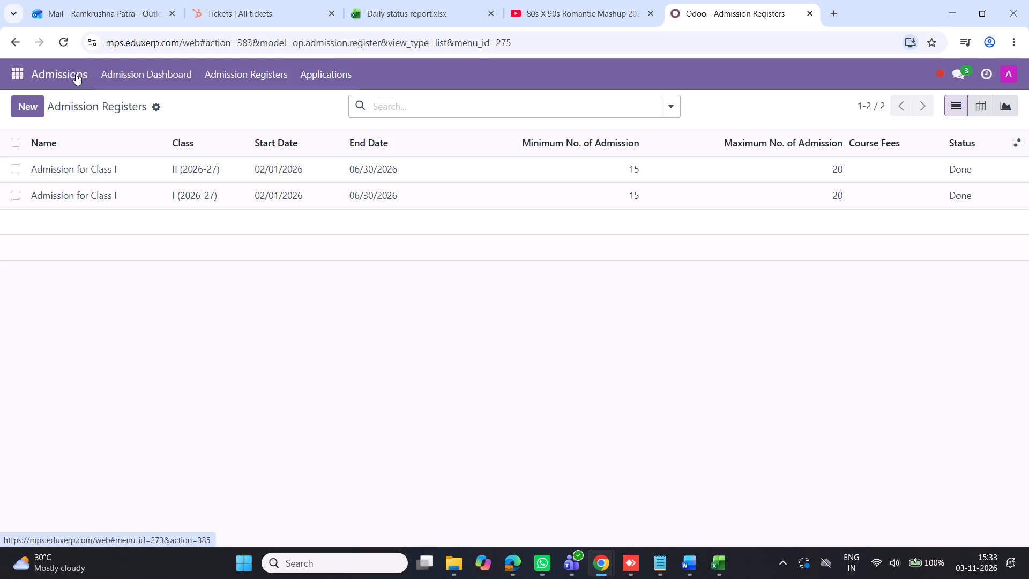
click(135, 73)
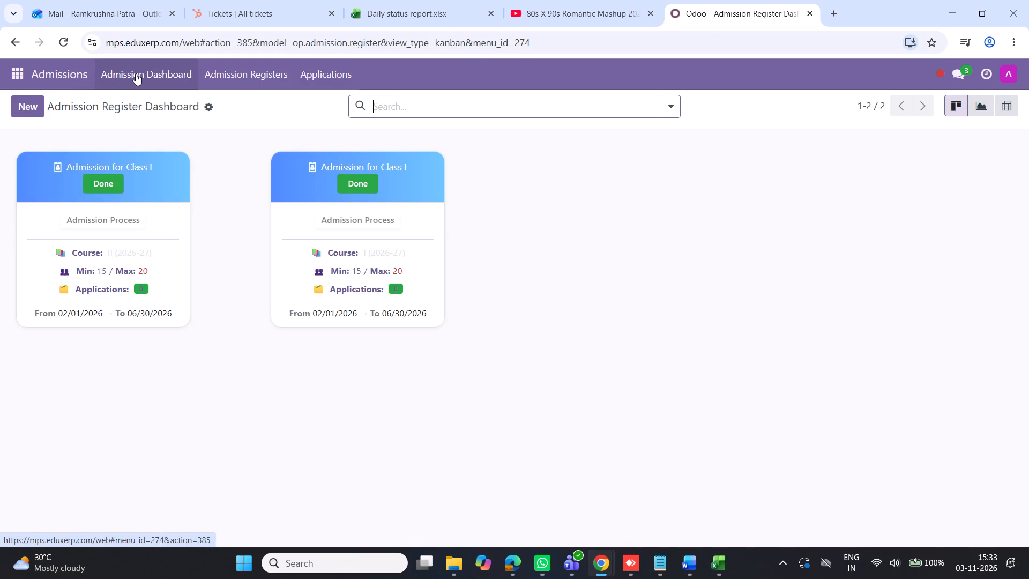
click(73, 73)
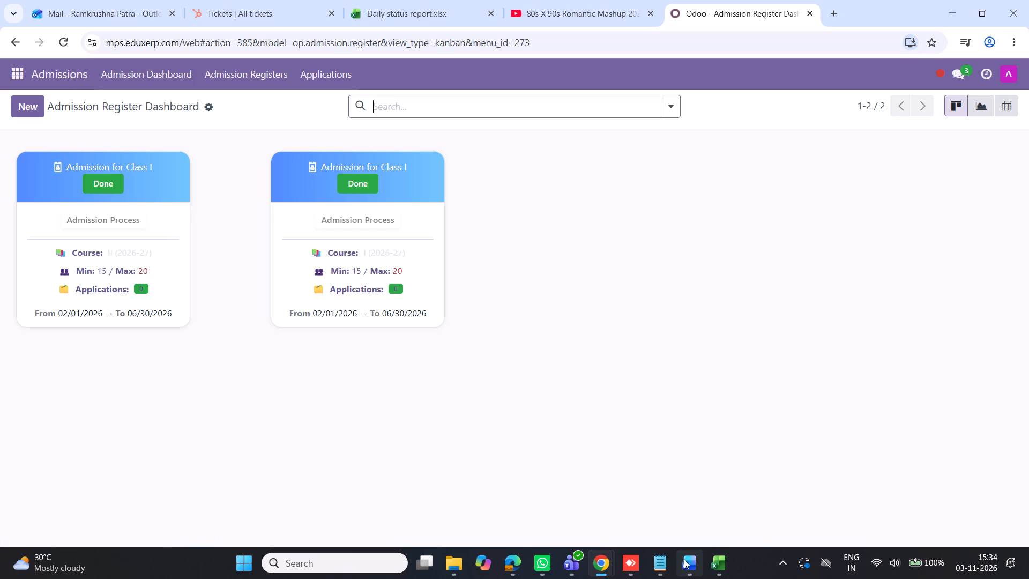
Switch to the Word document and look over the Offline admission workflow, then return to the start of the Online admission workflow.
click(675, 491)
scroll(396, 372, up, 4)
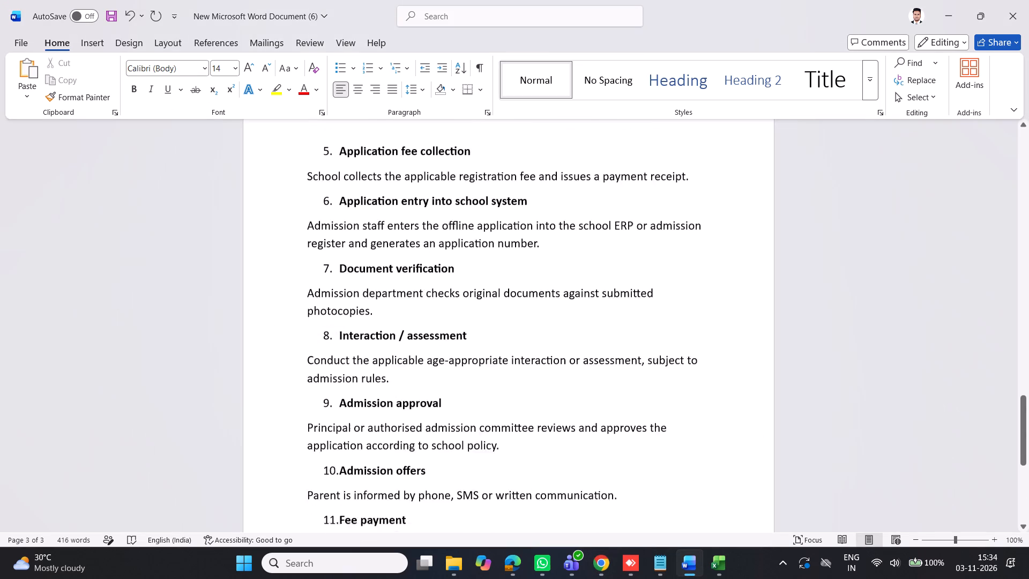
scroll(396, 372, up, 18)
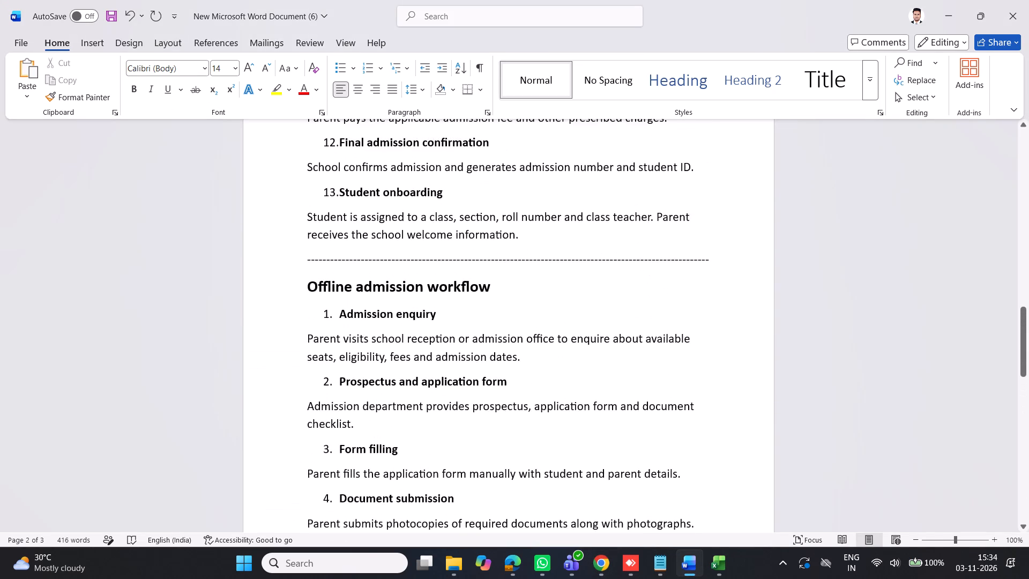
scroll(397, 372, up, 2)
scroll(397, 372, down, 18)
scroll(375, 378, down, 7)
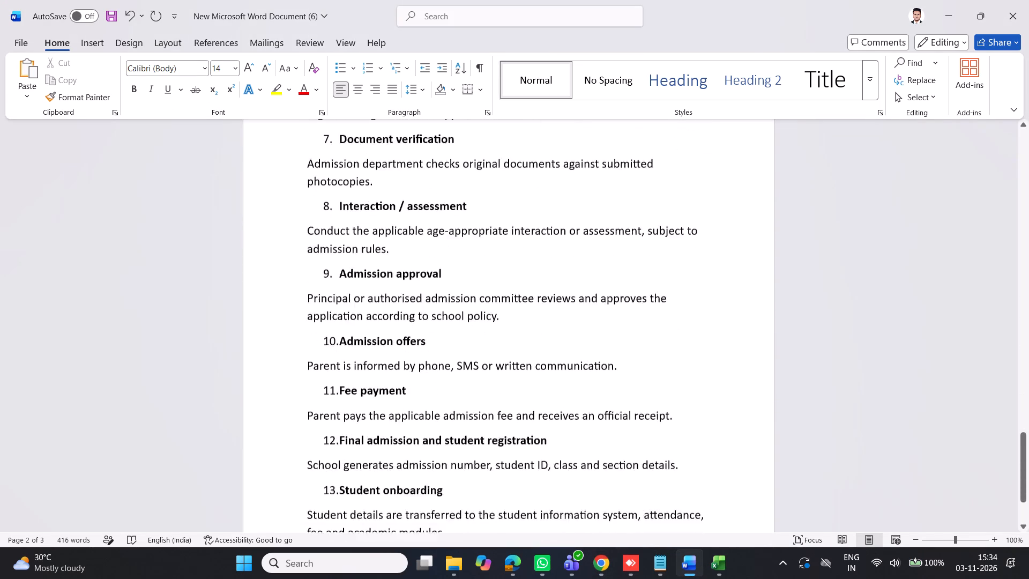
scroll(375, 378, down, 6)
scroll(375, 378, up, 4)
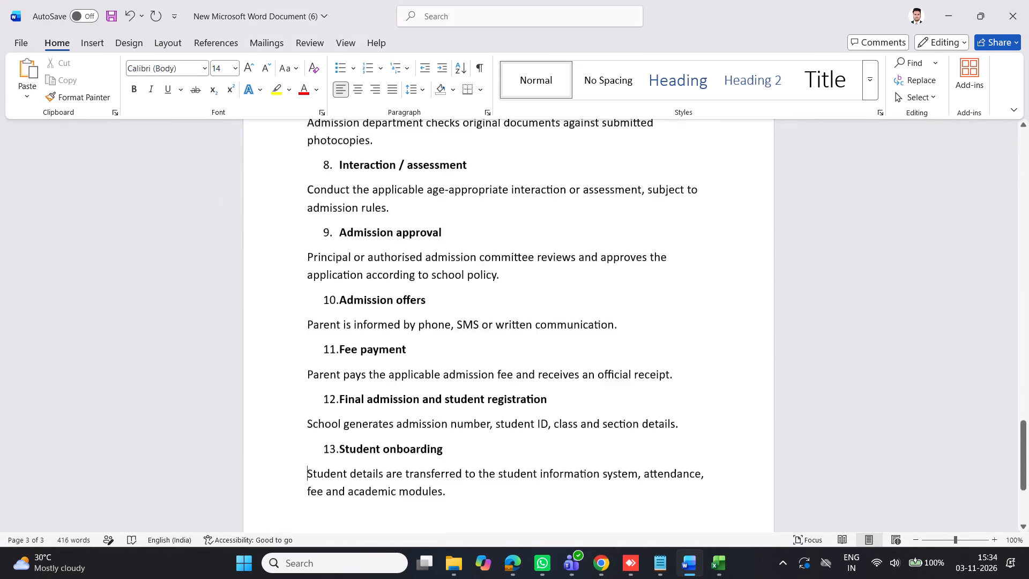
scroll(376, 378, up, 5)
scroll(376, 378, up, 16)
scroll(378, 378, up, 5)
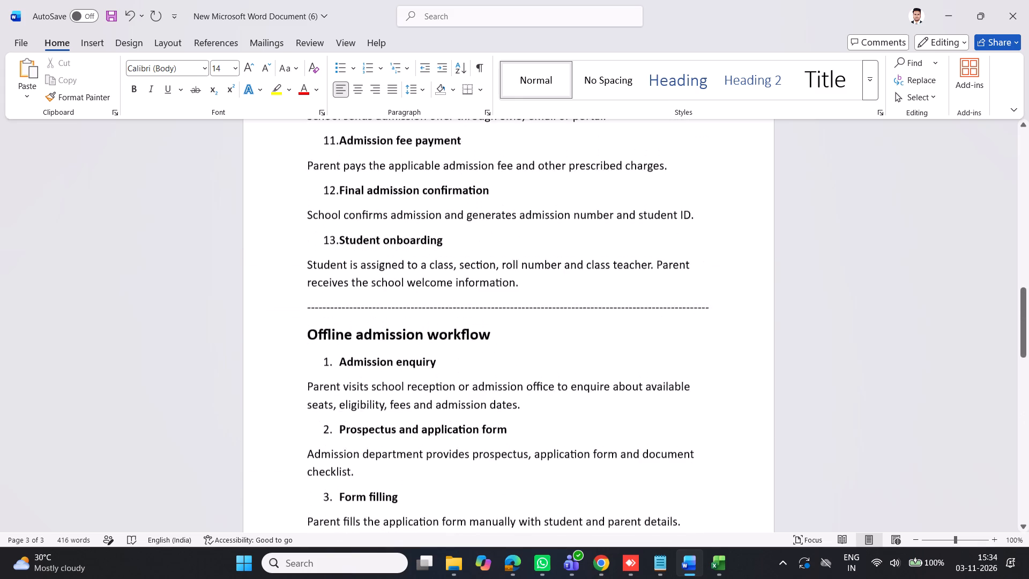
scroll(378, 378, up, 9)
scroll(379, 378, up, 20)
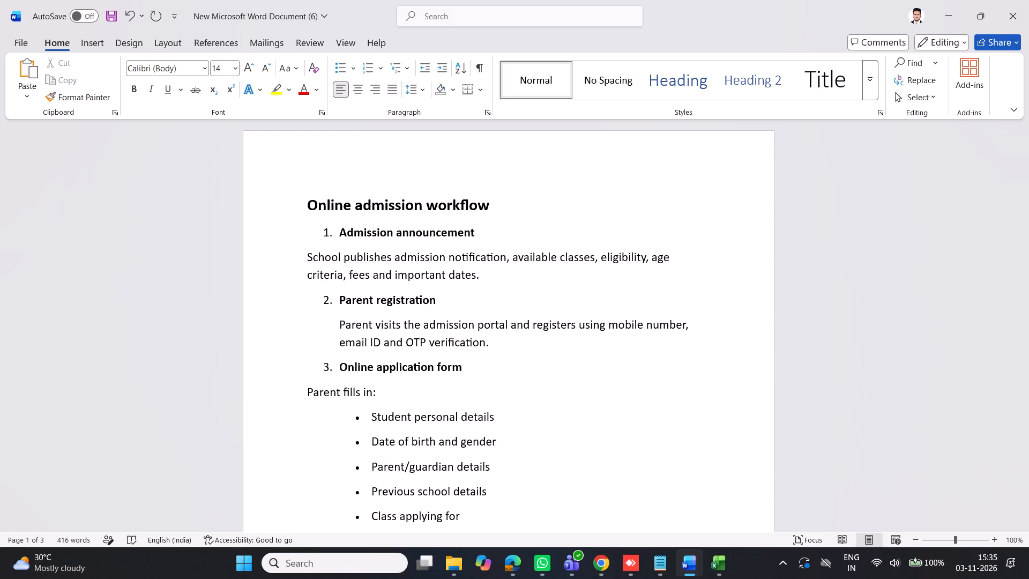
Save the admission workflow document.
key(ctrl+s)
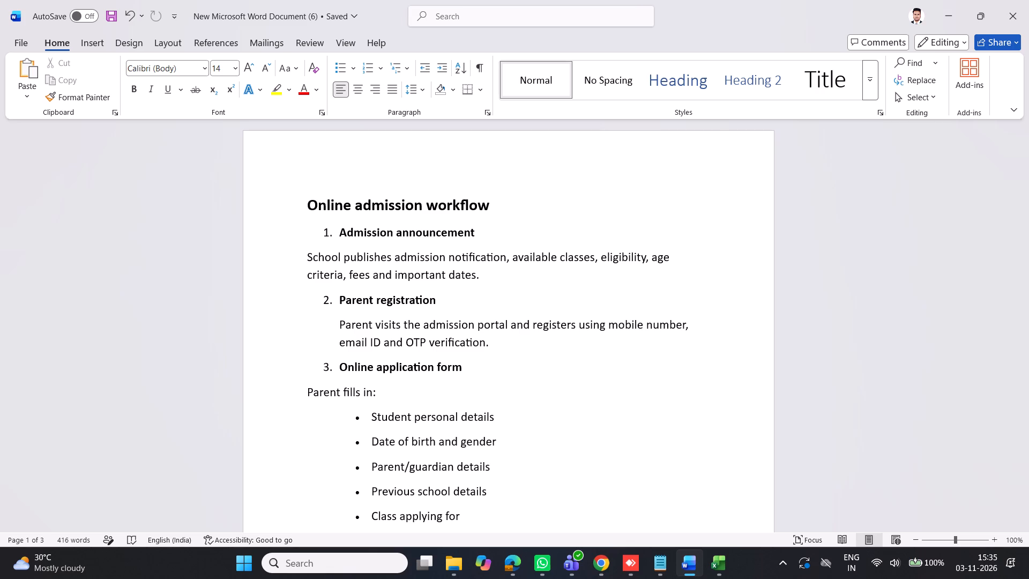